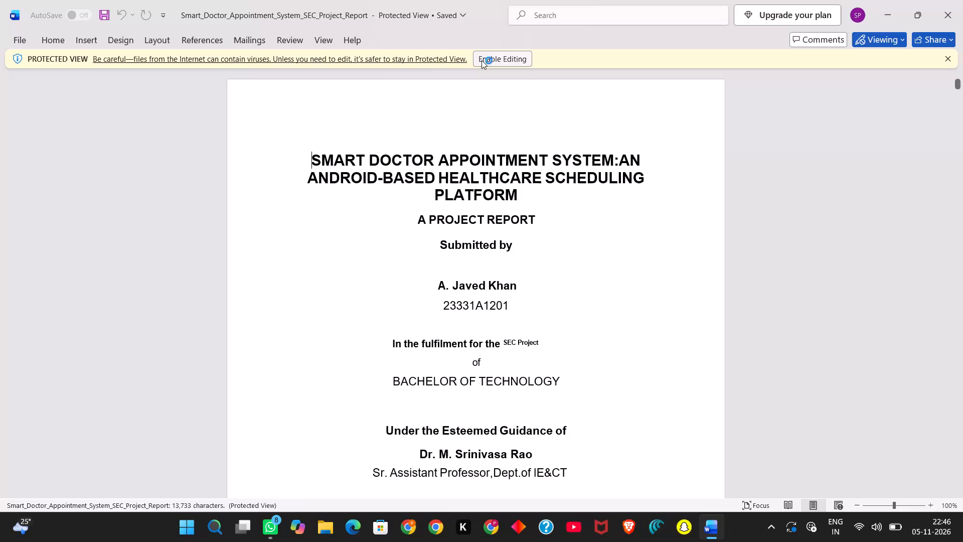
Enable editing of the protected project report document.
left_click(486, 57)
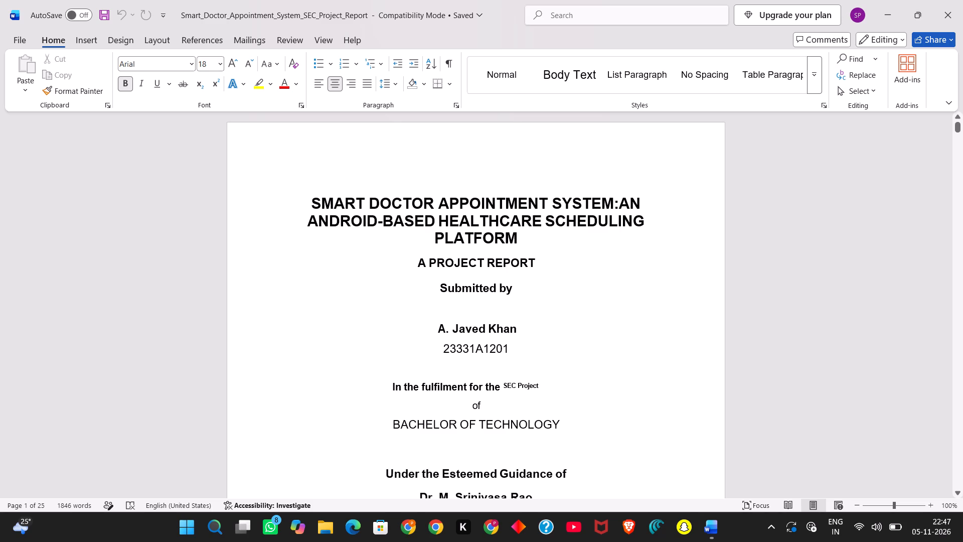
Delete the small "SEC Project" text after "In the fulfilment for the" on the cover page.
left_click(518, 332)
left_click(412, 374)
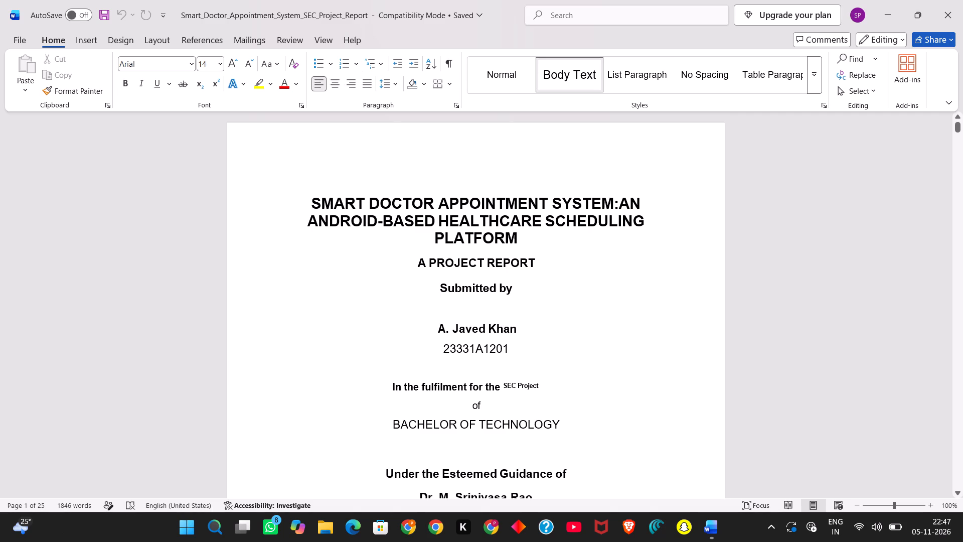
left_click(540, 385)
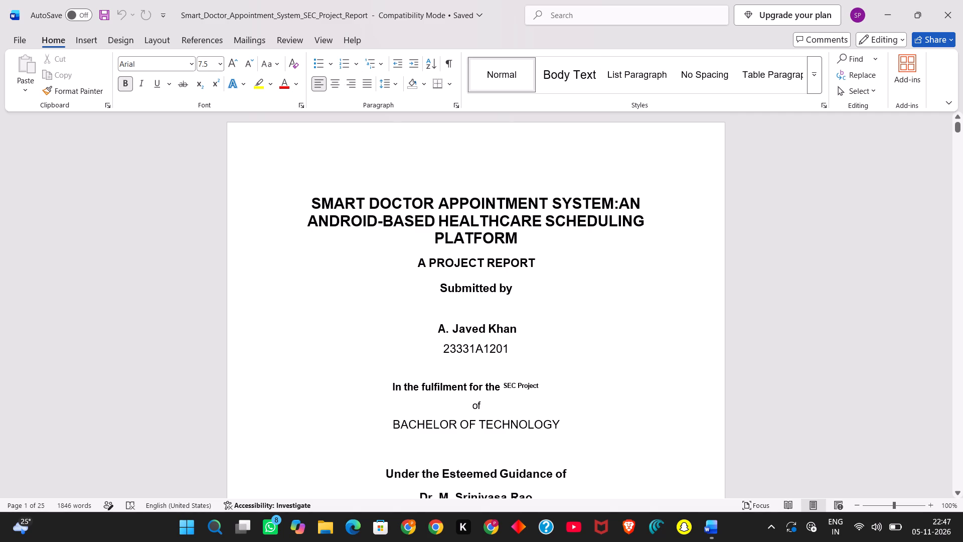
key("BackSpace")
key("BackSpace")
key("BackSpace")
key("BackSpace")
key("BackSpace")
key("BackSpace")
key("BackSpace")
key("BackSpace")
key("BackSpace")
key("BackSpace")
key("BackSpace")
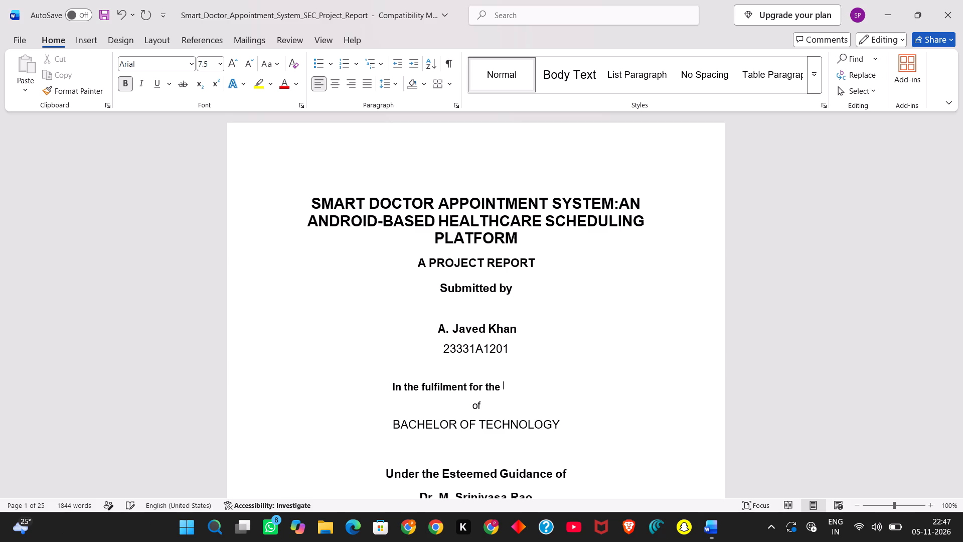
key("BackSpace")
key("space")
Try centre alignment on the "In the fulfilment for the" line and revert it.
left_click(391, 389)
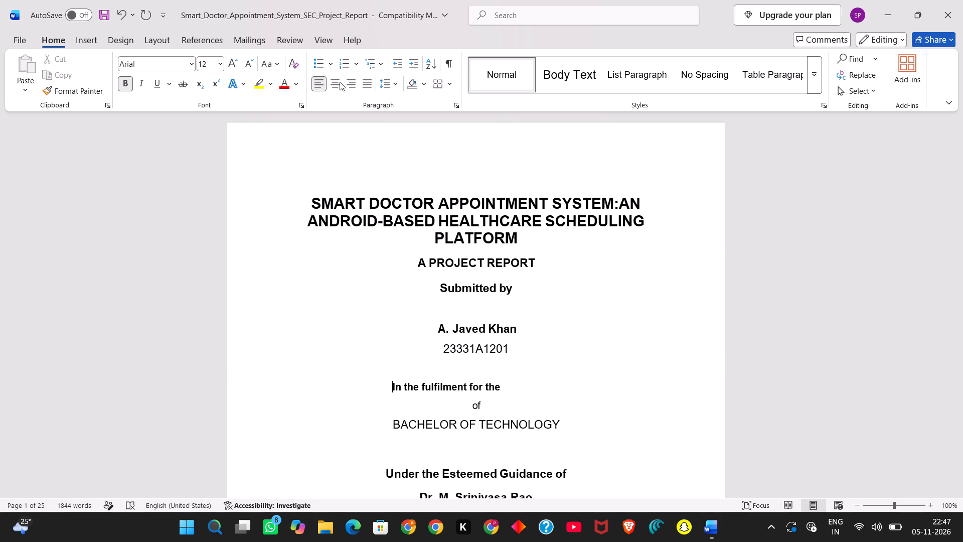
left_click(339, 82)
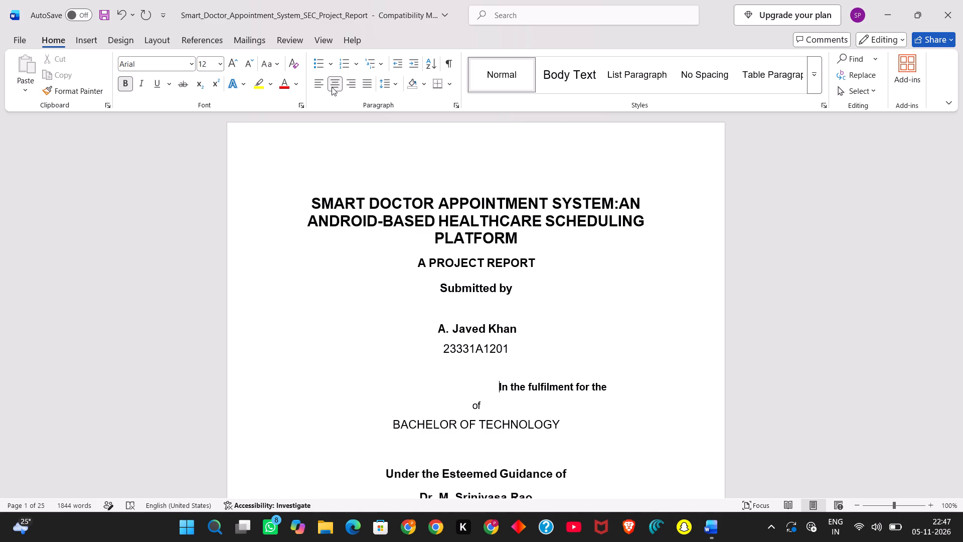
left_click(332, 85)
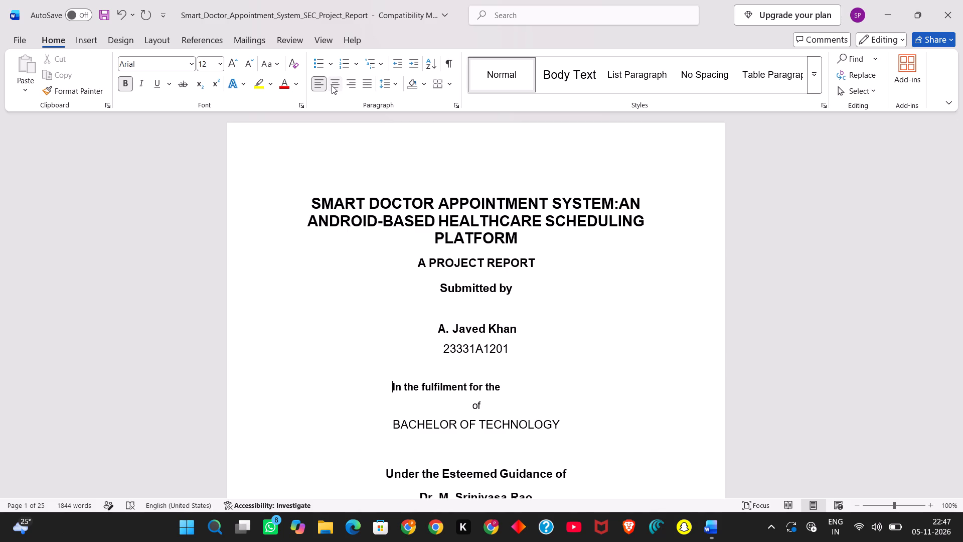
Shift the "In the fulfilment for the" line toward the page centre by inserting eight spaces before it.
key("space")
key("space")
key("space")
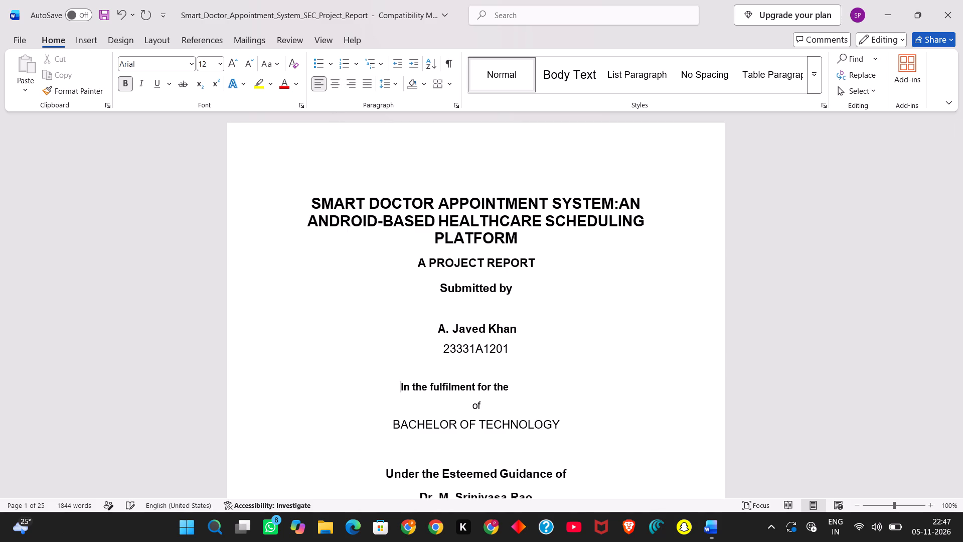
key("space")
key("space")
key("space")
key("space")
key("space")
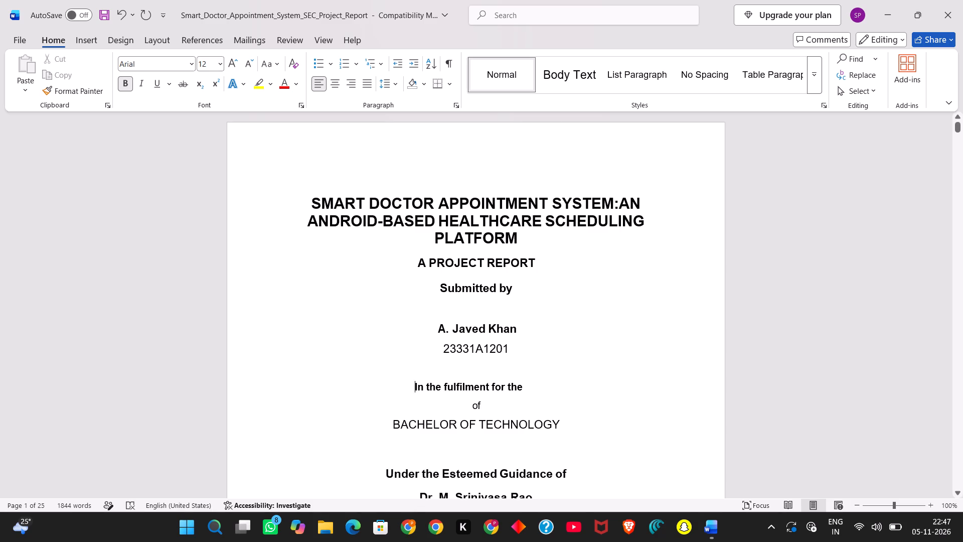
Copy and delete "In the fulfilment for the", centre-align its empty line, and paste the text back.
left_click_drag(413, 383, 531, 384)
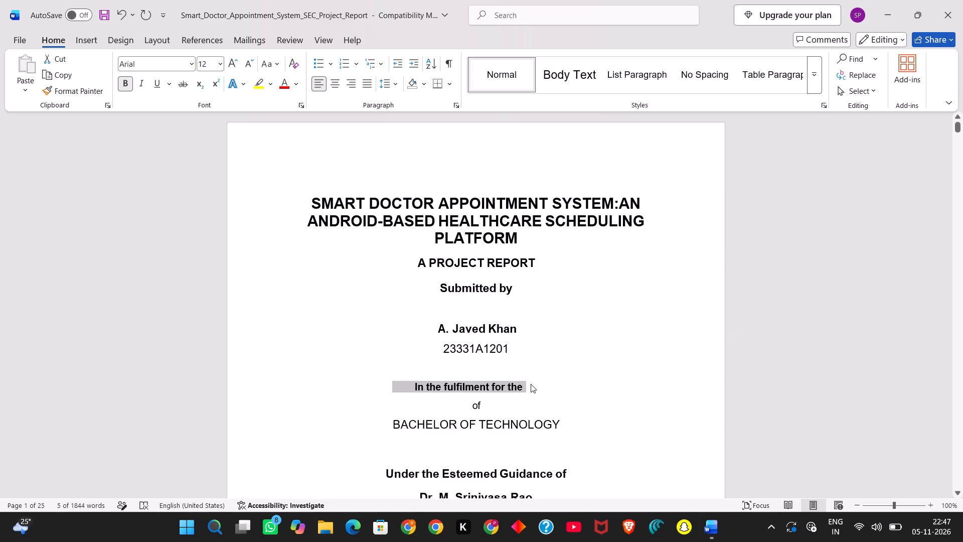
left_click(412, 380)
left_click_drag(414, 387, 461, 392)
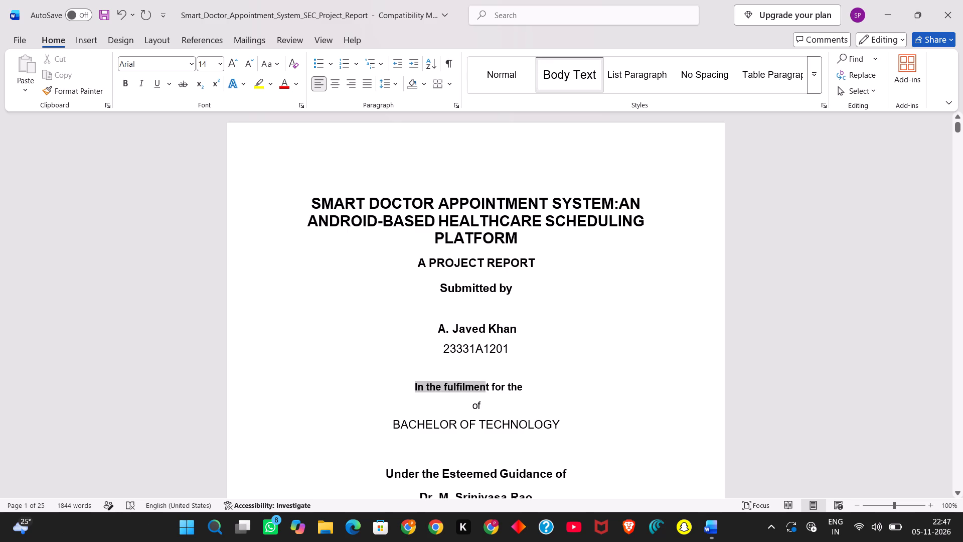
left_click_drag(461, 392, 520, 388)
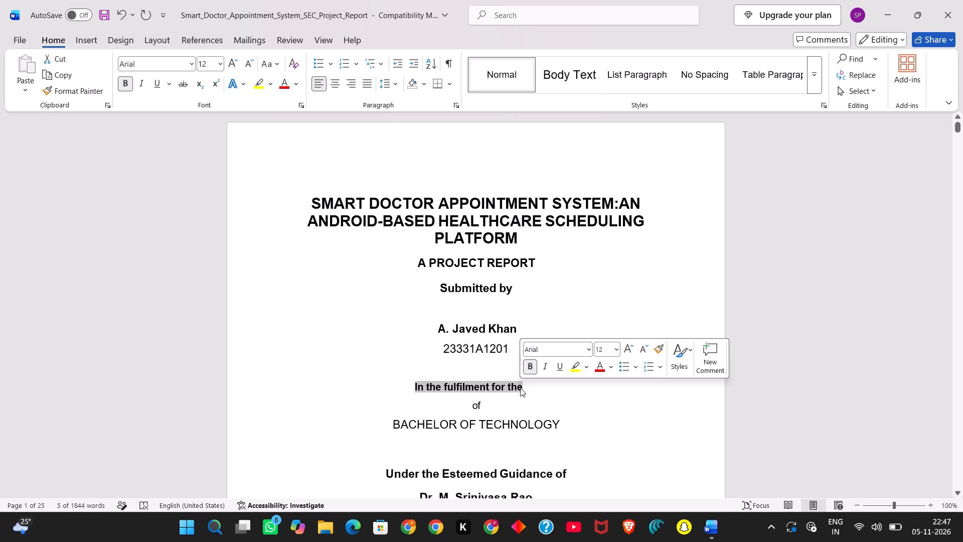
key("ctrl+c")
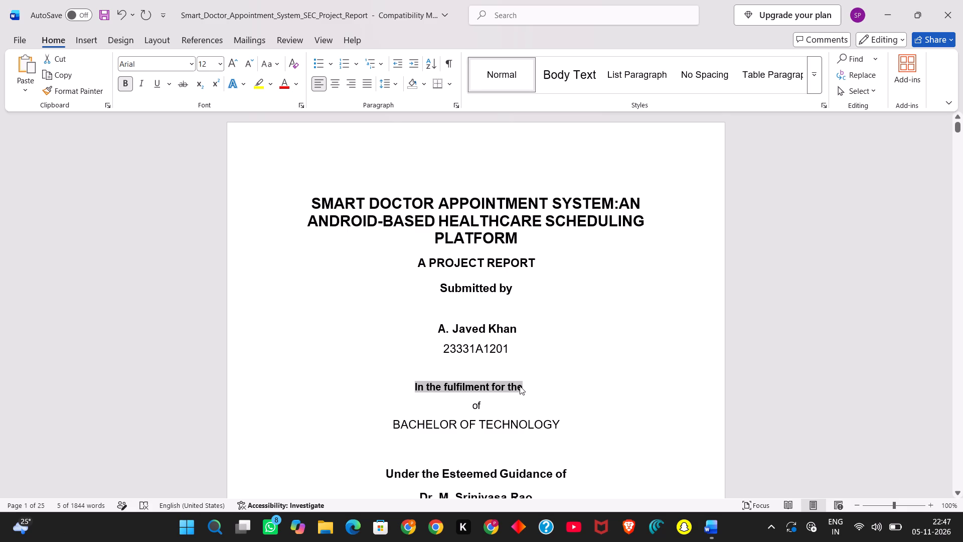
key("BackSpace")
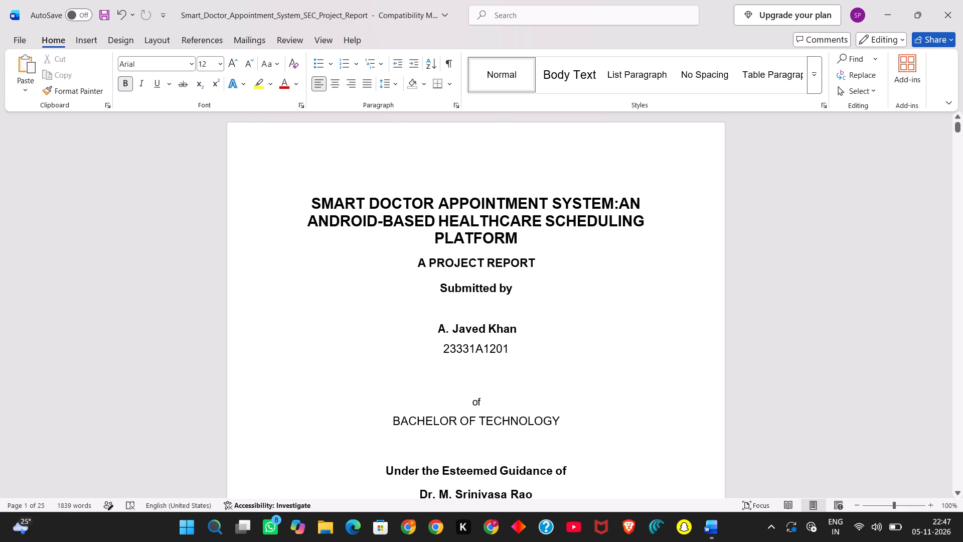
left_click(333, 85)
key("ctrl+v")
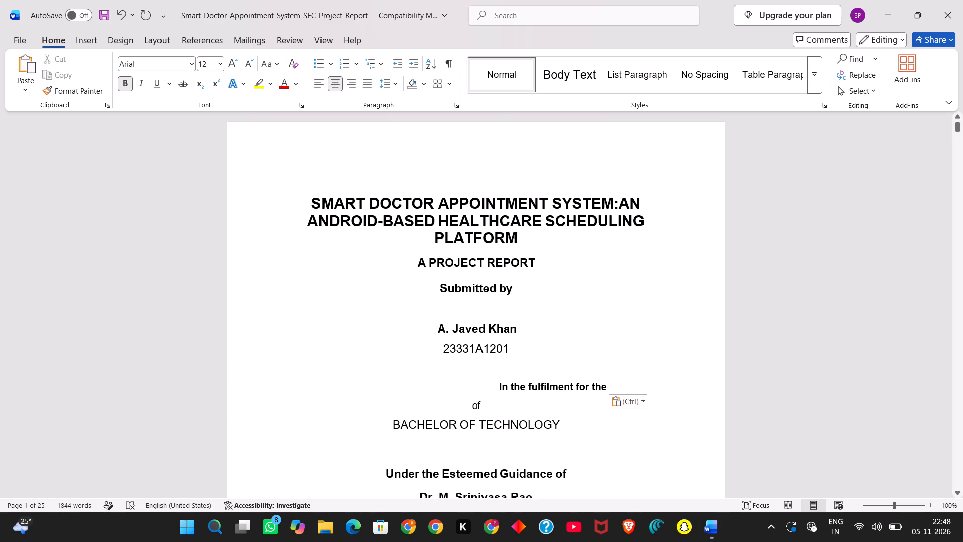
Remove the centre alignment from "In the fulfilment for the" and indent it with leading spaces to sit under the roll number.
left_click(496, 389)
key("BackSpace")
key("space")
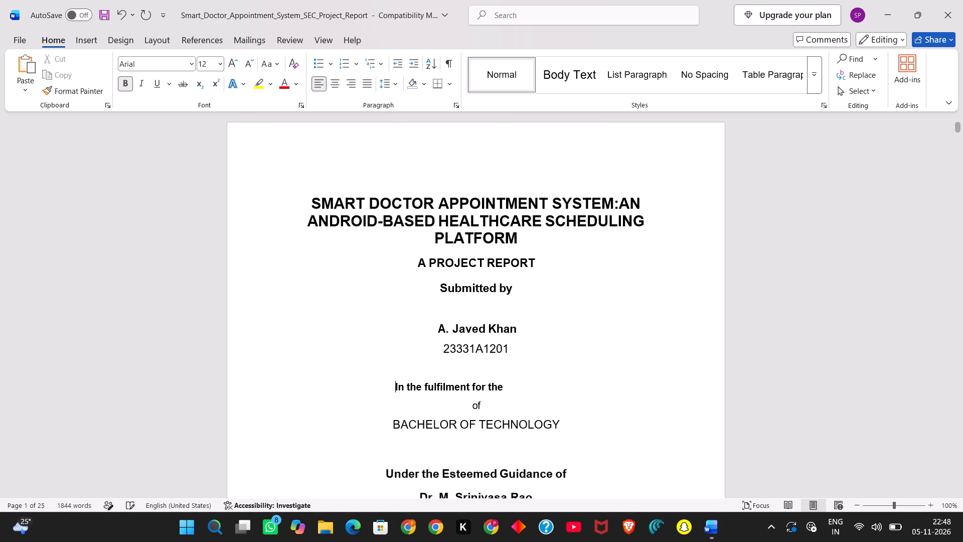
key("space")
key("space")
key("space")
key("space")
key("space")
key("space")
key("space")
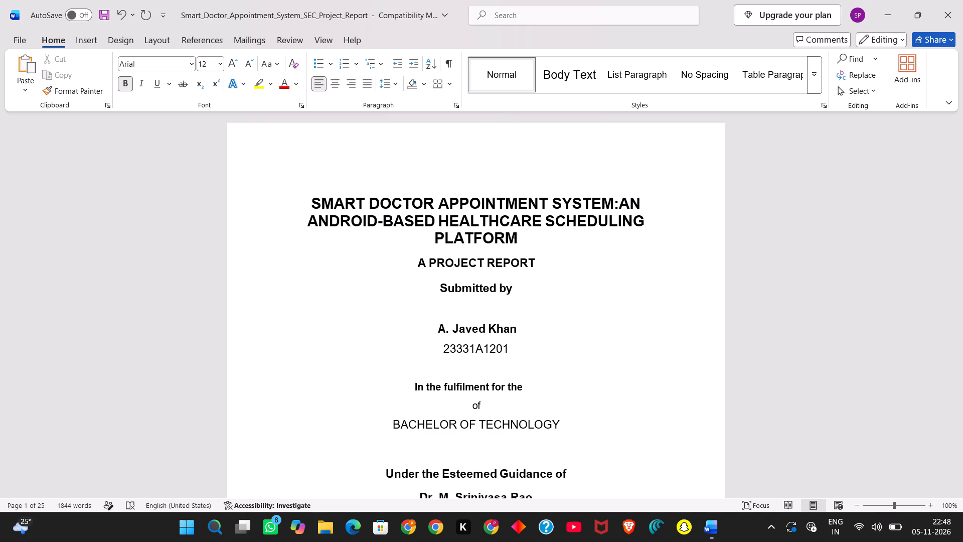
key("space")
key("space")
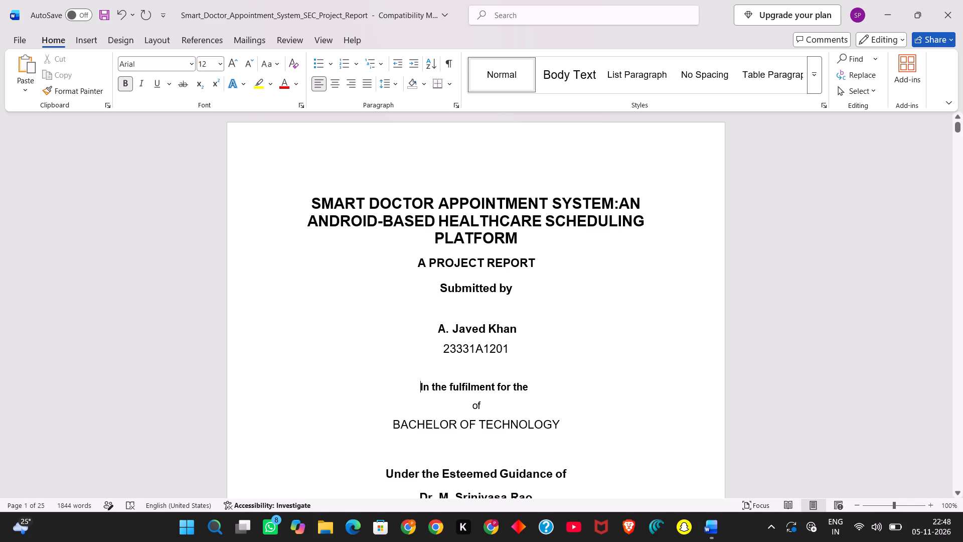
Add a new line reading "Skill Enhancement" directly below "In the fulfilment for the" on the cover page.
left_click(533, 387)
key("Return")
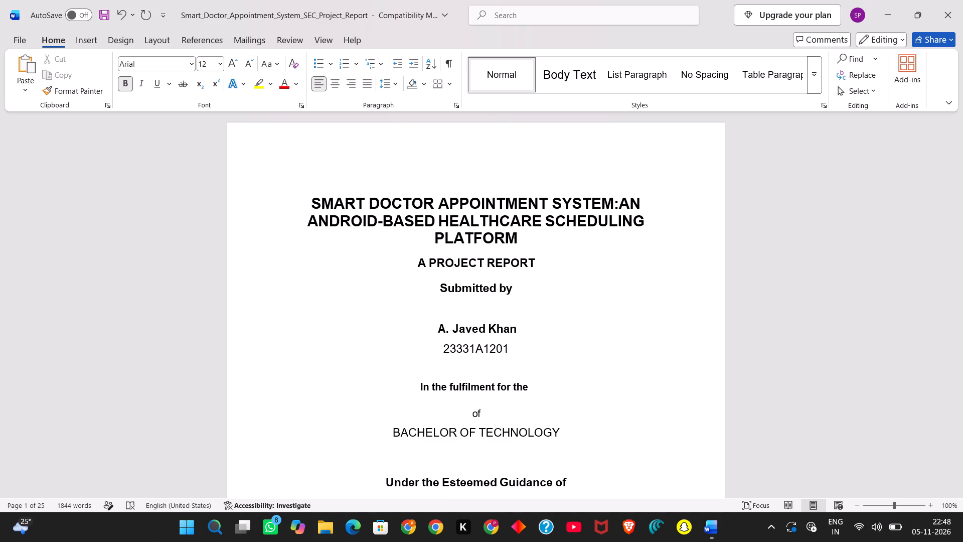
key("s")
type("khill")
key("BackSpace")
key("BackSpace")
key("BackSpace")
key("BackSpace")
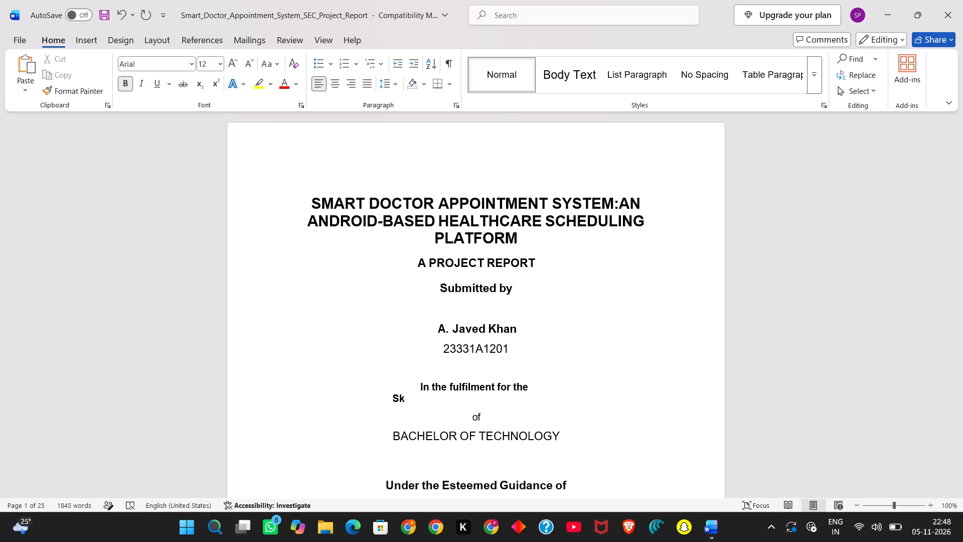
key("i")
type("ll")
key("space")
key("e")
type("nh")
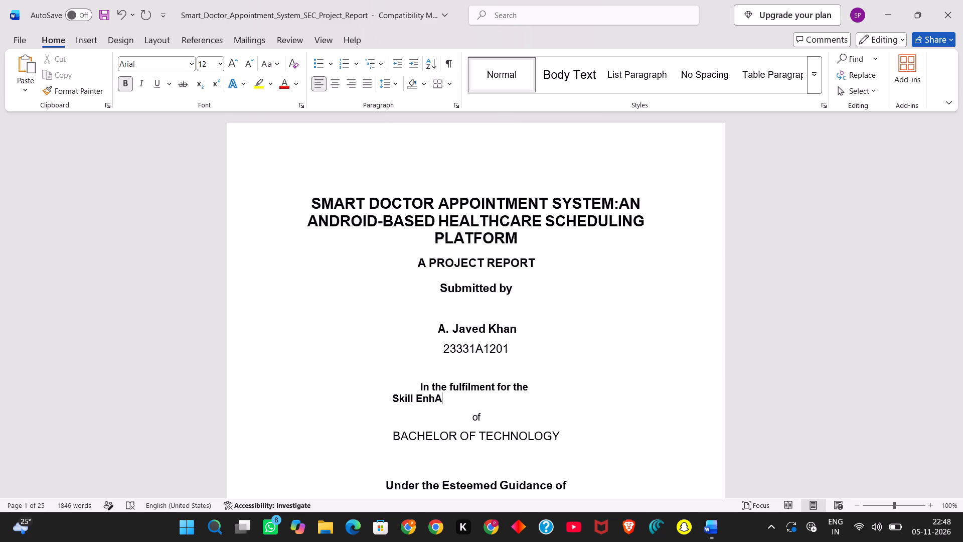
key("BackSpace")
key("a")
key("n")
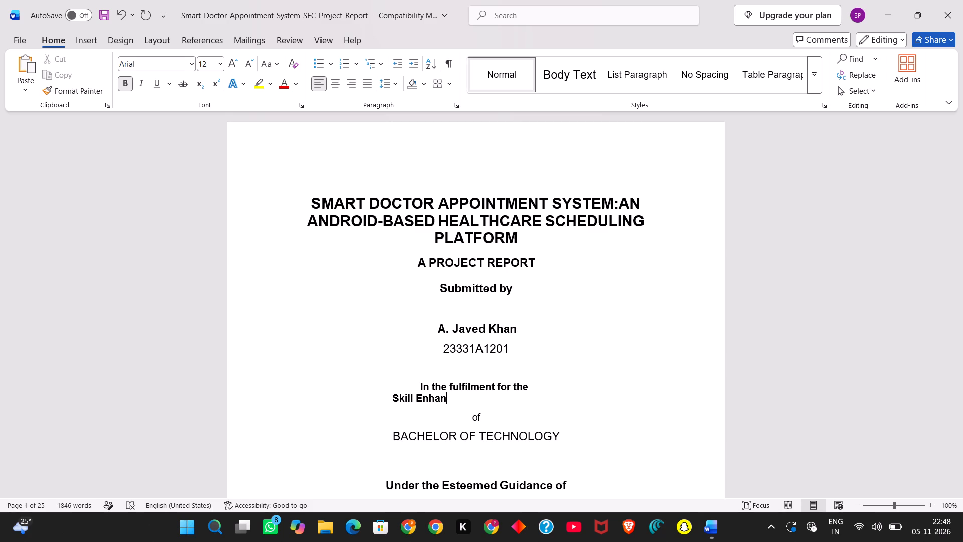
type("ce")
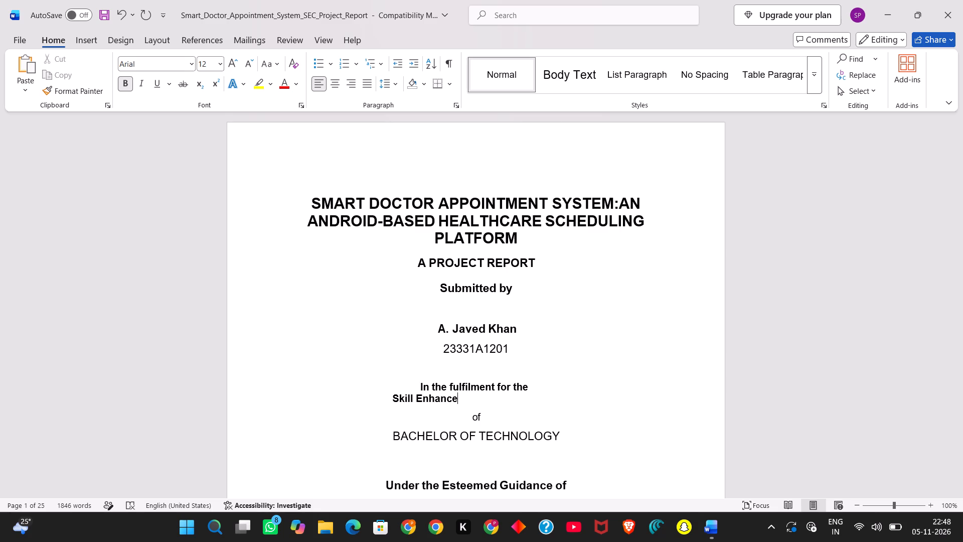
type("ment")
Extend the "Skill Enhancement" line with "Course(SEC) of".
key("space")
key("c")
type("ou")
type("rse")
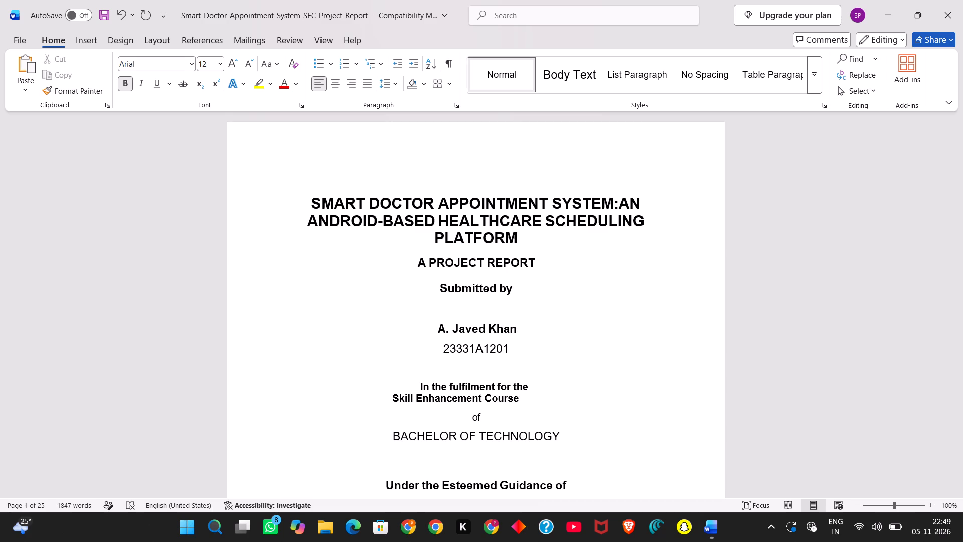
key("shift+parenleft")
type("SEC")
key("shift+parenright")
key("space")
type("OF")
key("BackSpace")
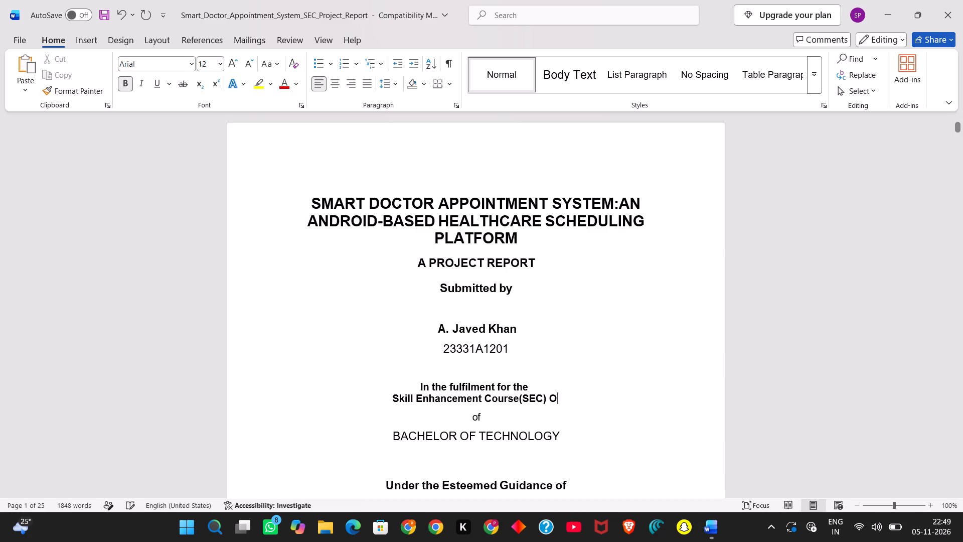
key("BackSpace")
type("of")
Insert a blank line above the "Skill Enhancement" line and add a space before "(SEC)".
left_click(528, 385)
key("Return")
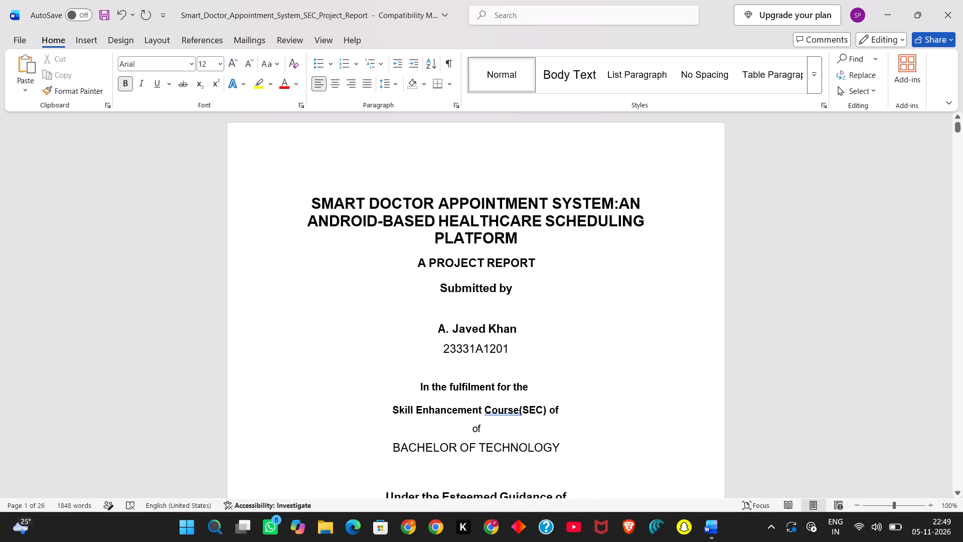
left_click(518, 409)
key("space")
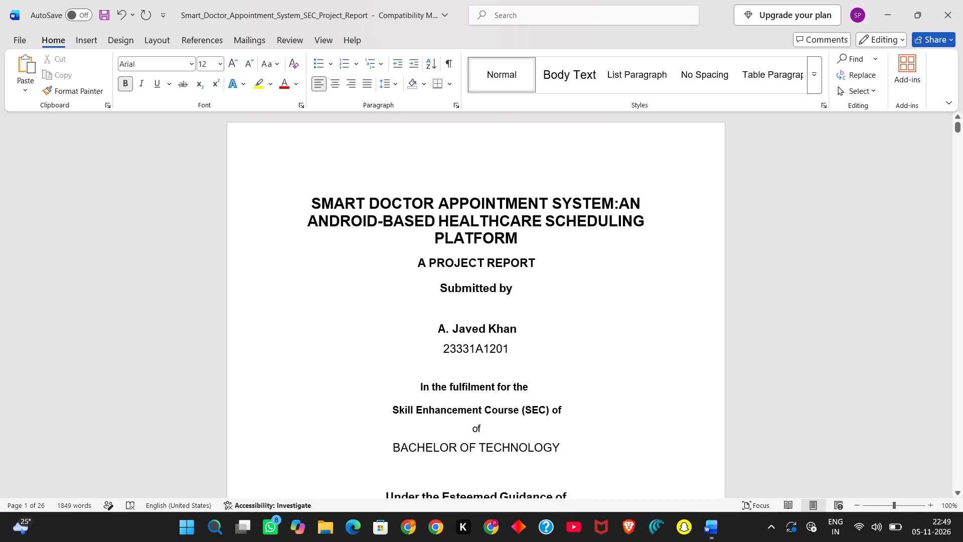
Delete the guide's name and the "Sr. Assistant Professor,Dept.of IE&CT" line under "Under the Esteemed Guidance of" on the cover page.
left_click(516, 422)
scroll(516, 422, "down", 1)
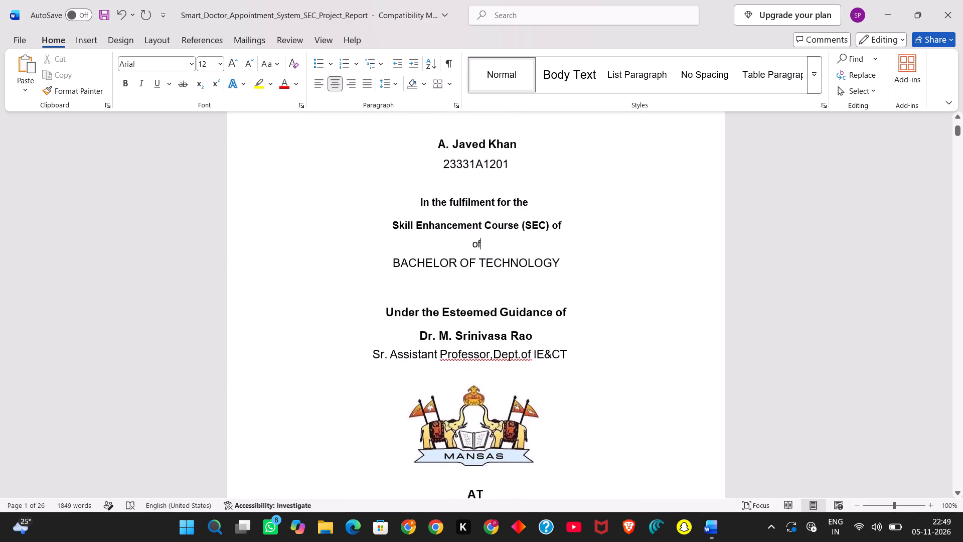
scroll(516, 422, "down", 3)
scroll(516, 422, "up", 1)
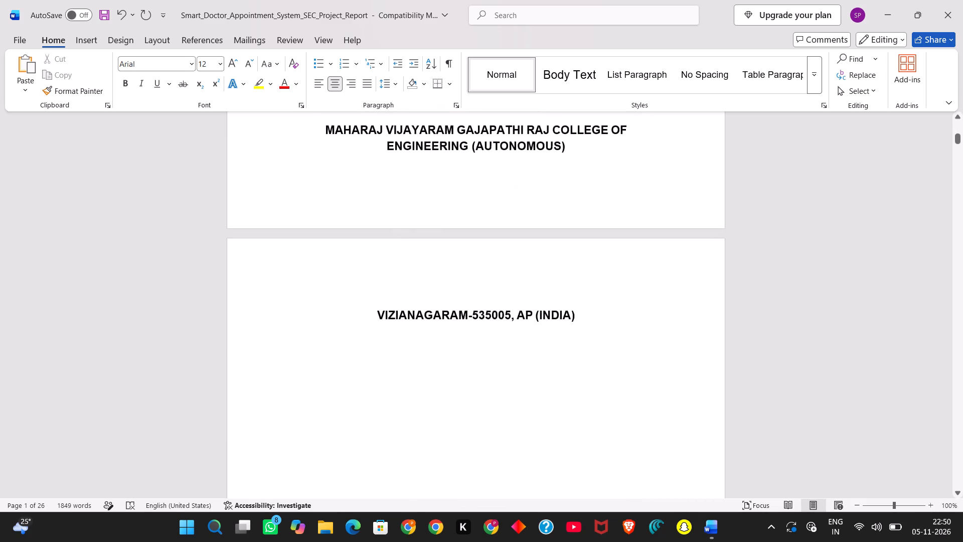
scroll(516, 422, "up", 1)
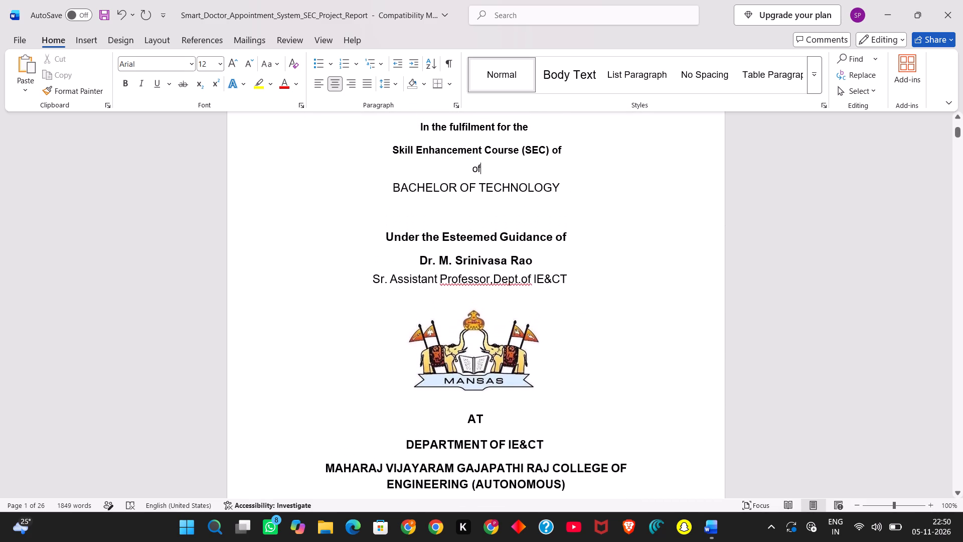
scroll(518, 411, "down", 1)
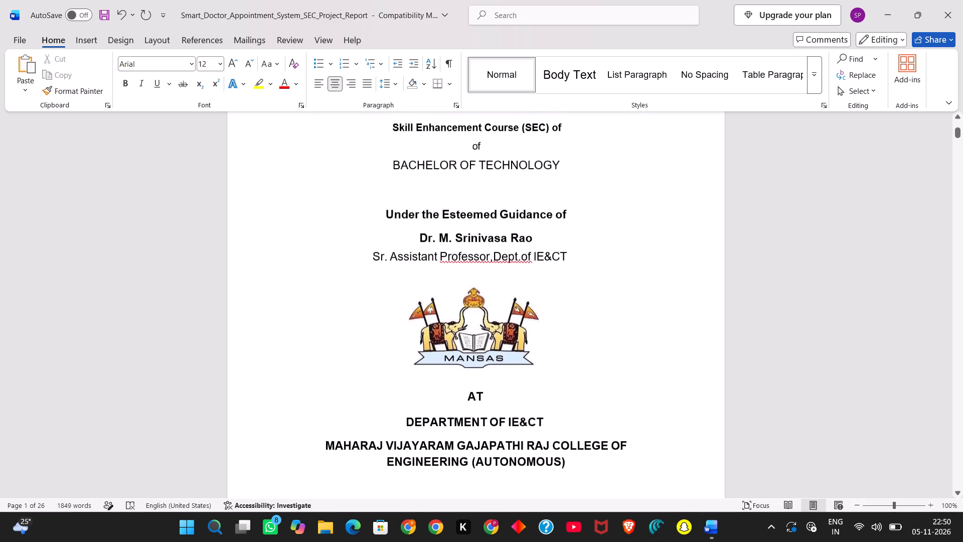
scroll(518, 411, "down", 2)
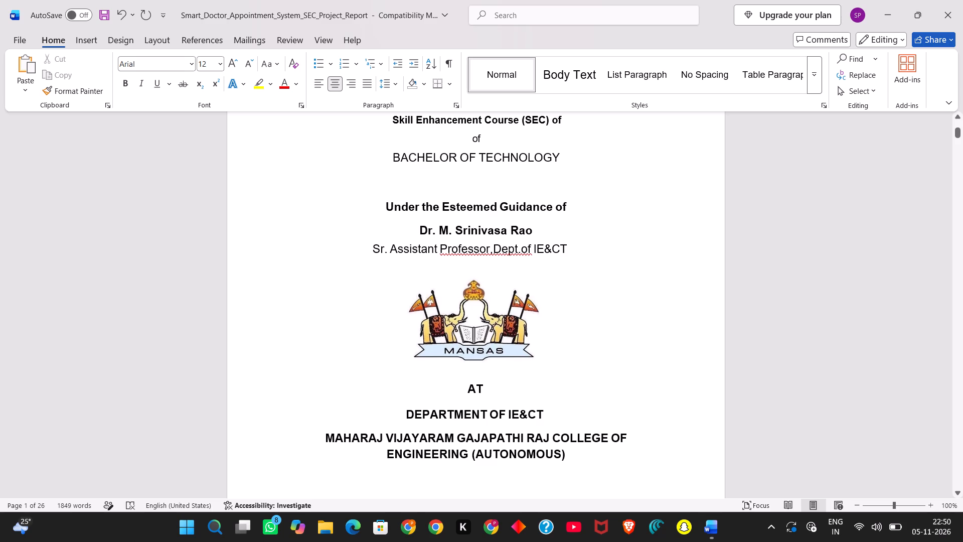
left_click_drag(573, 251, 375, 262)
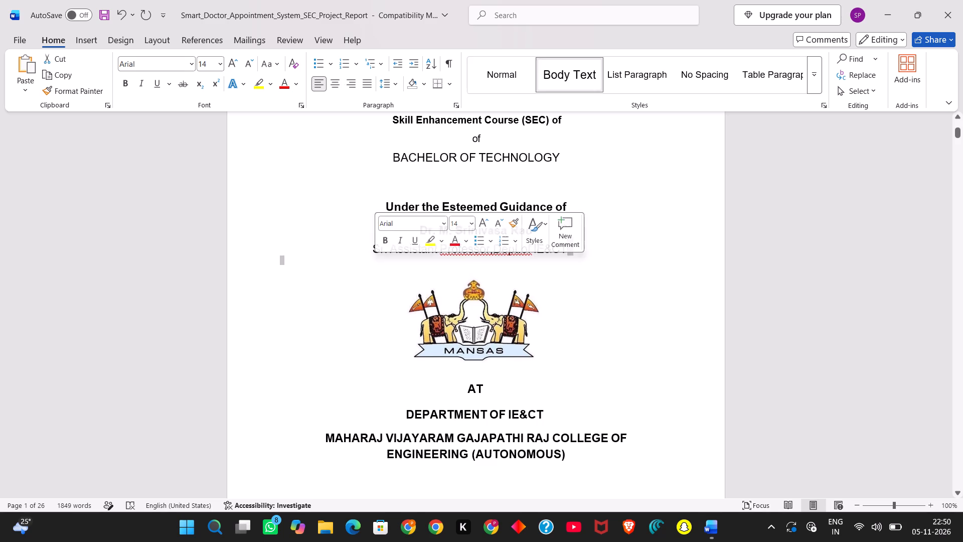
left_click(376, 275)
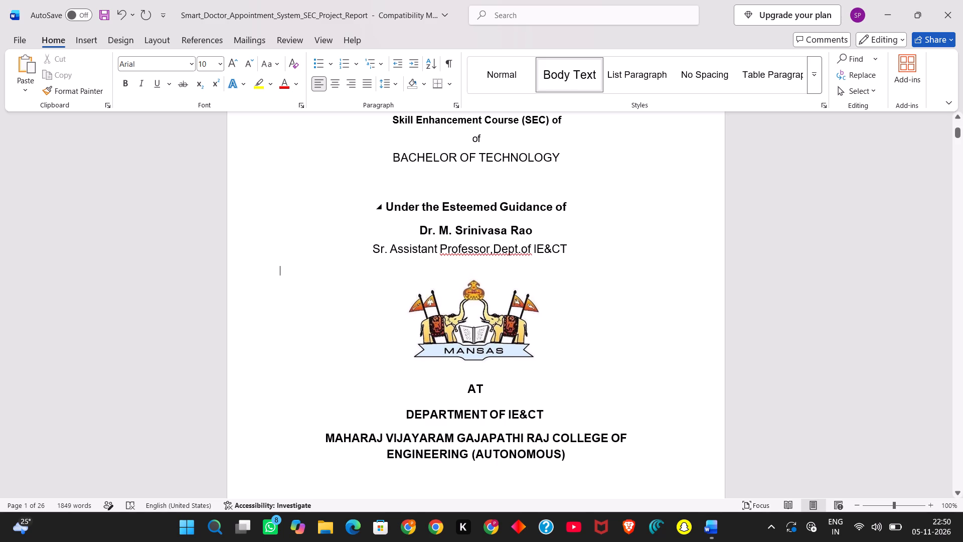
left_click_drag(417, 228, 488, 253)
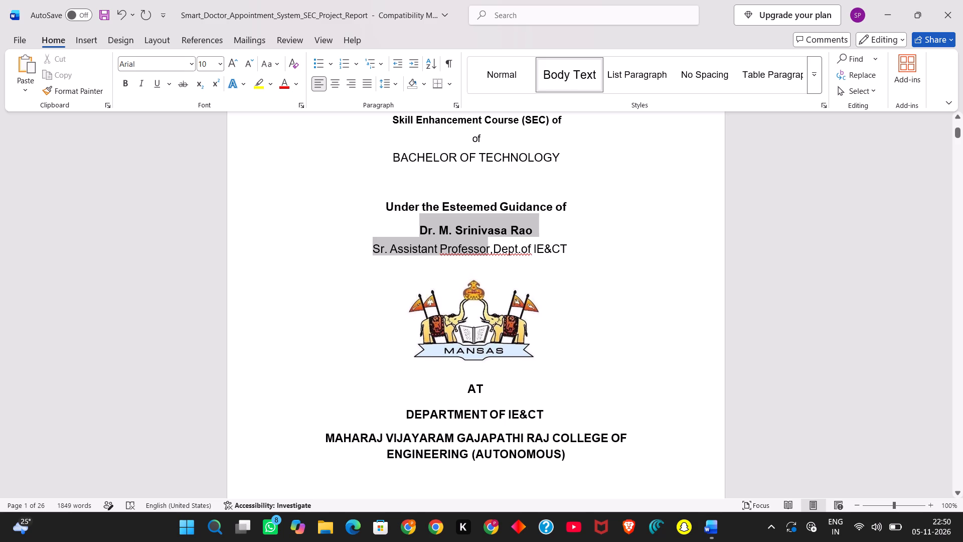
left_click_drag(488, 253, 567, 245)
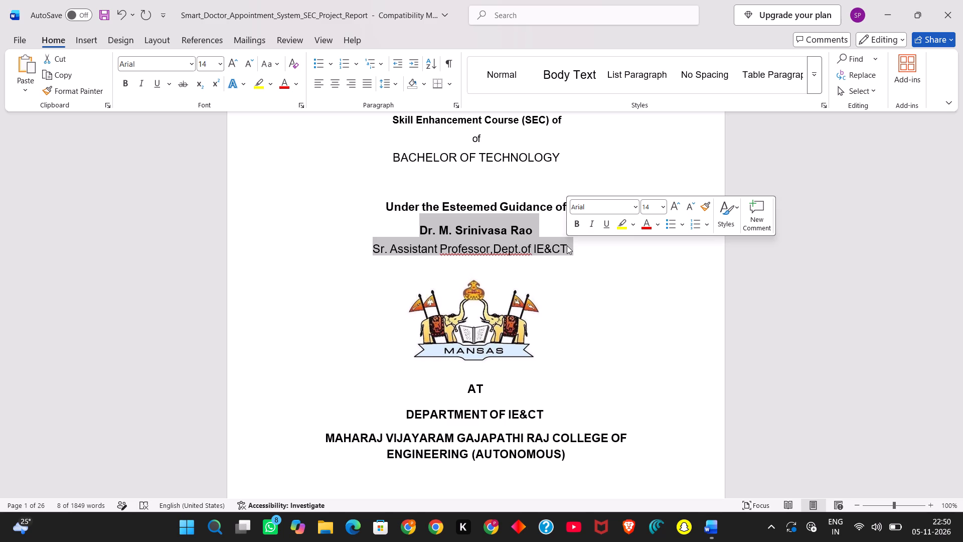
key("BackSpace")
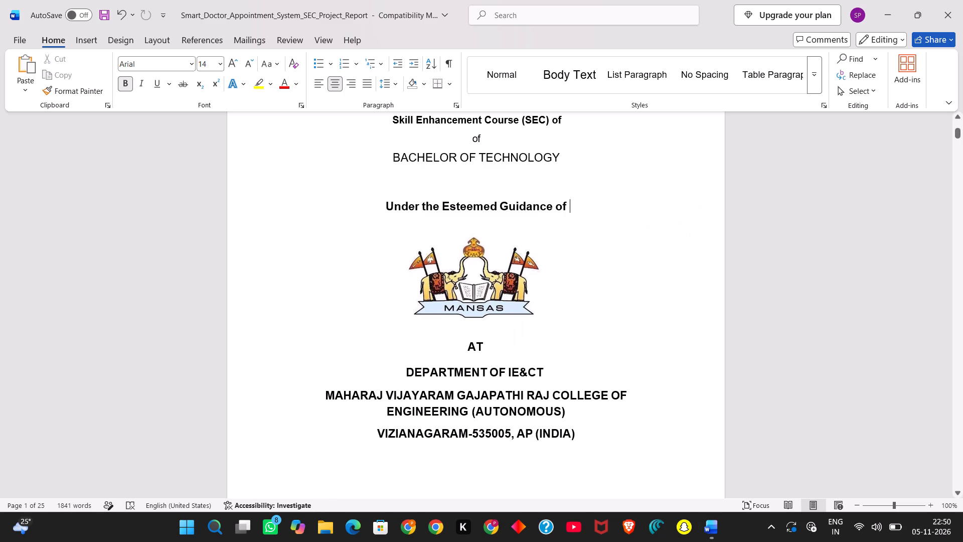
Start a new line below "Under the Esteemed Guidance of" with the title "Mrs." followed by a space.
key("Return")
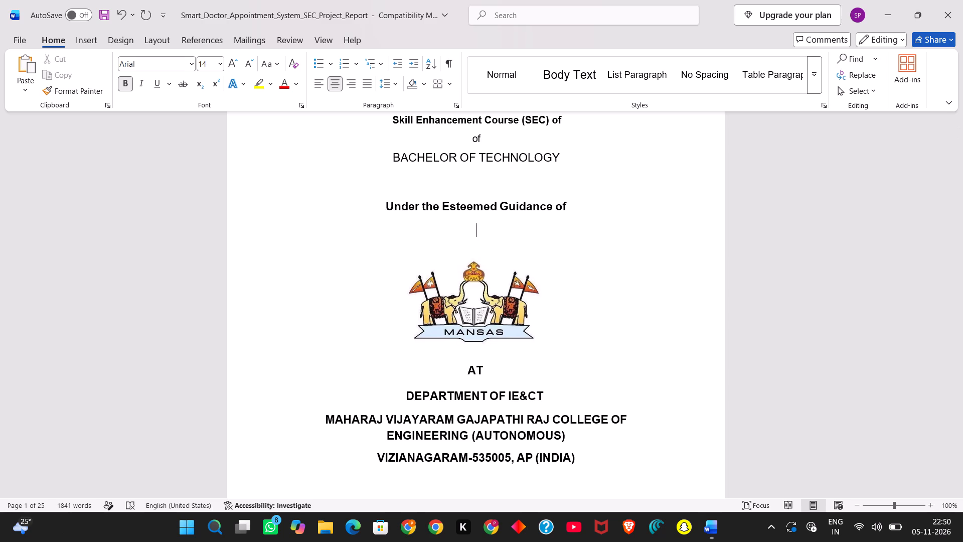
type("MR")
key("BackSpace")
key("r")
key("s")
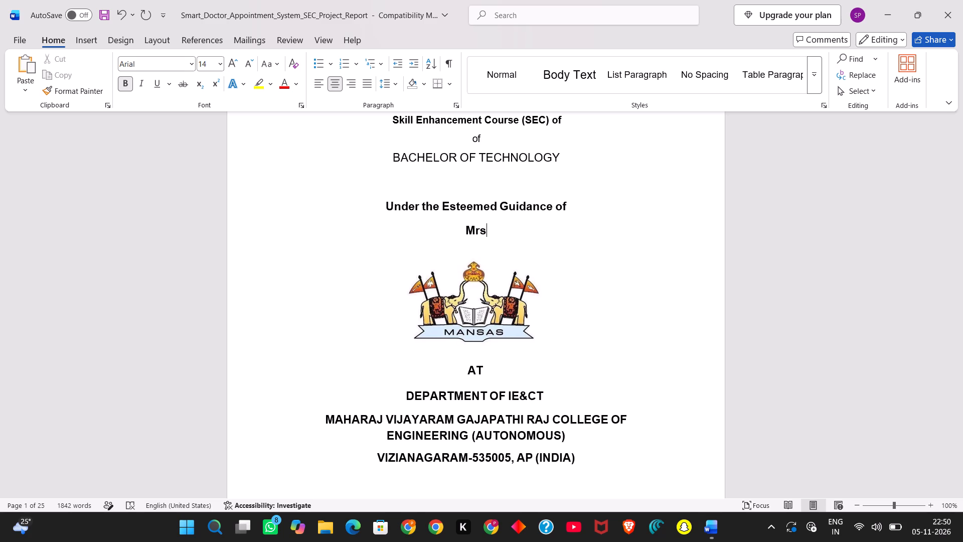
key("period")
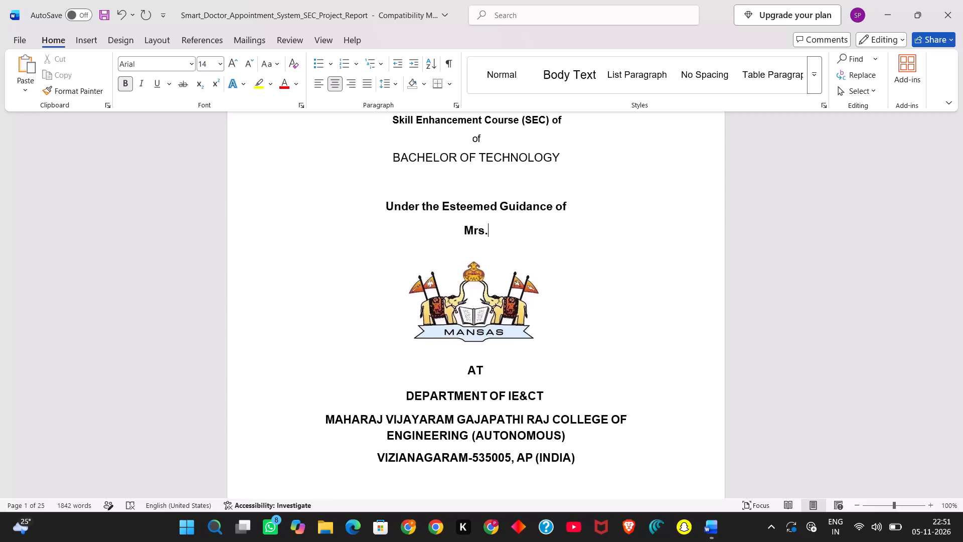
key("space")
Add the new guide's three capital initials after the title "Mrs.", each followed by a full stop.
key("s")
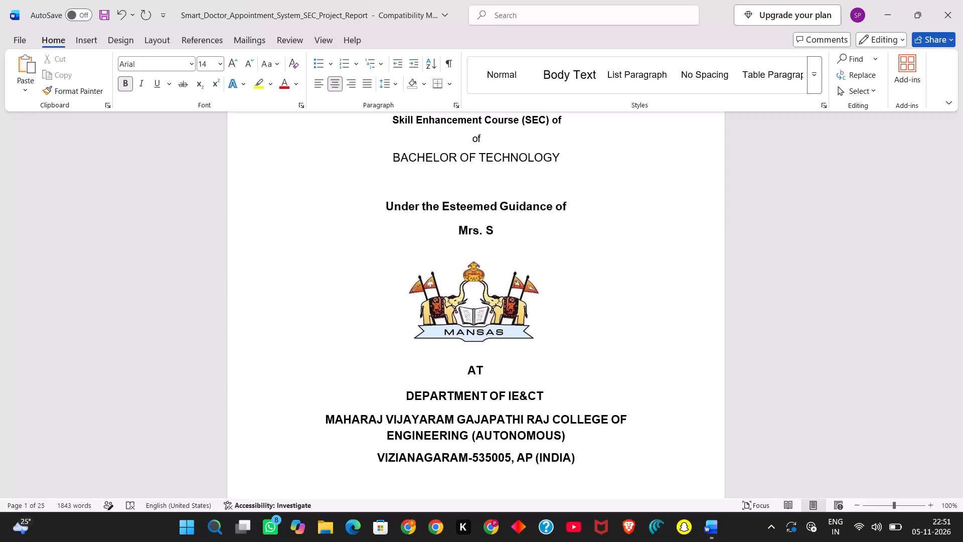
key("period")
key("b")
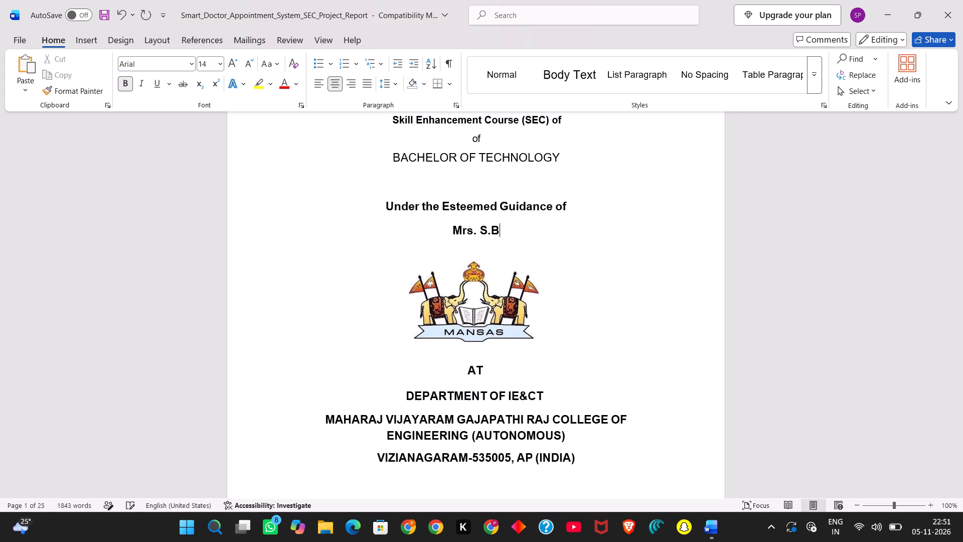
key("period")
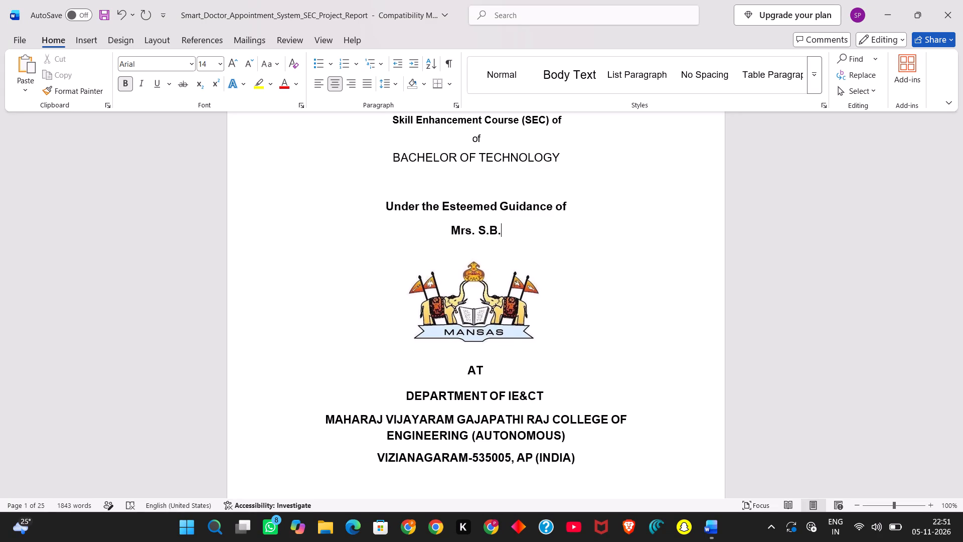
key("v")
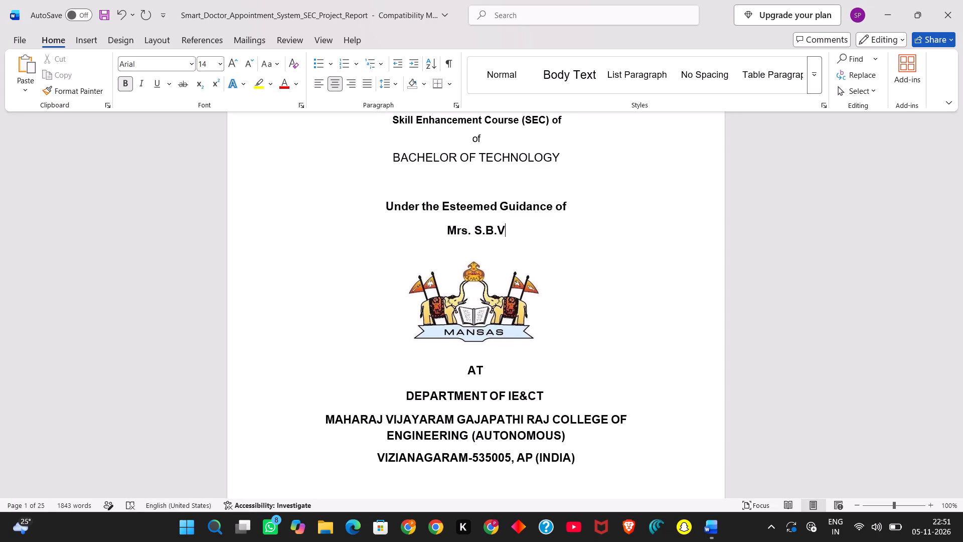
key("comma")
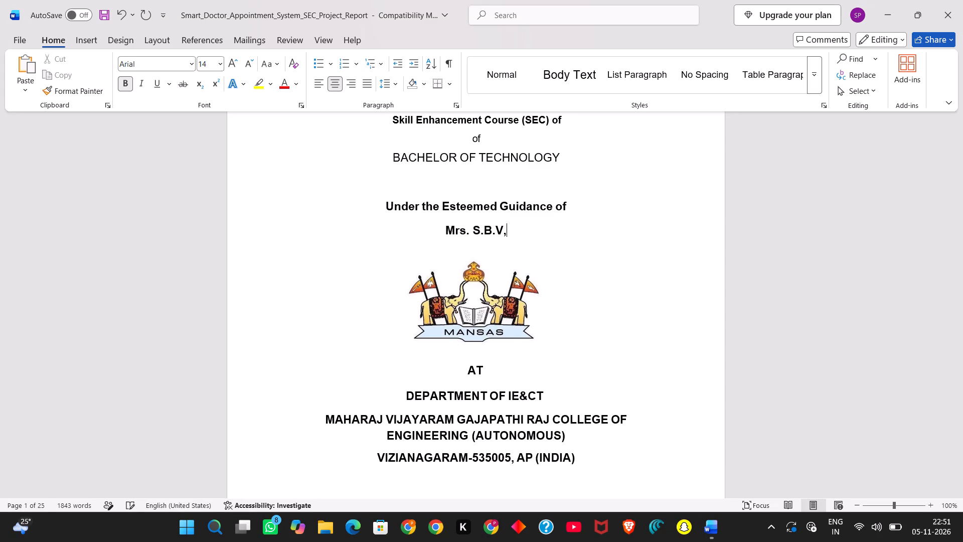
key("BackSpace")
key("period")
Complete the new guide's name directly after the initials, capitalising only its first letter and ending with a comma.
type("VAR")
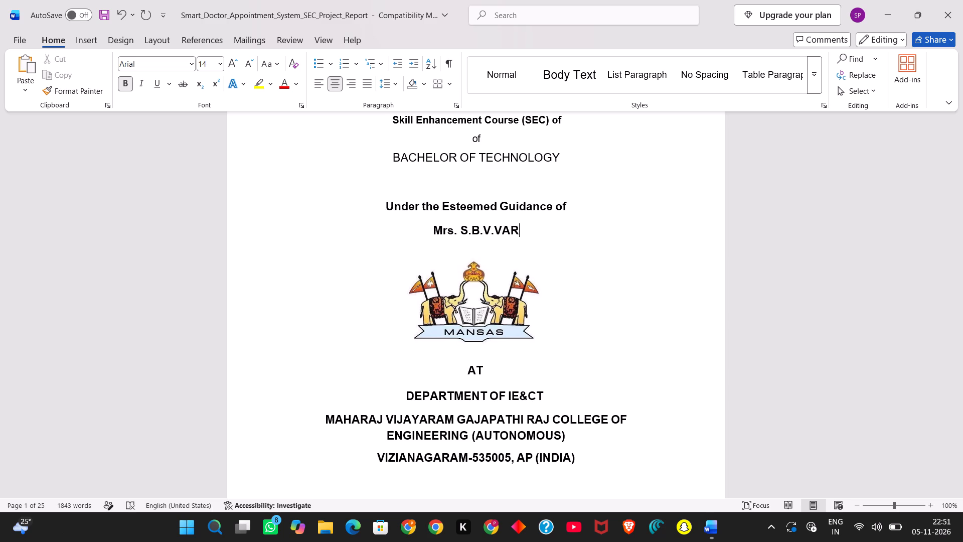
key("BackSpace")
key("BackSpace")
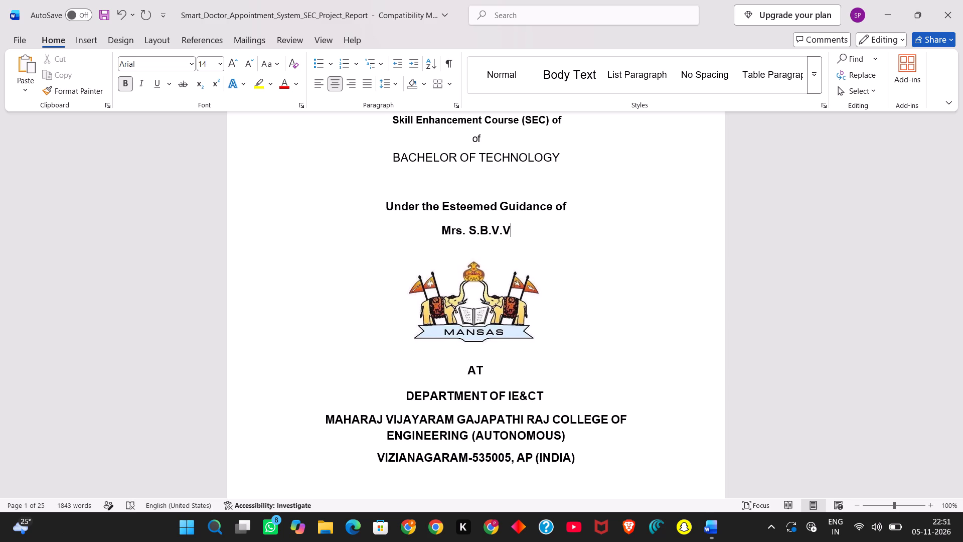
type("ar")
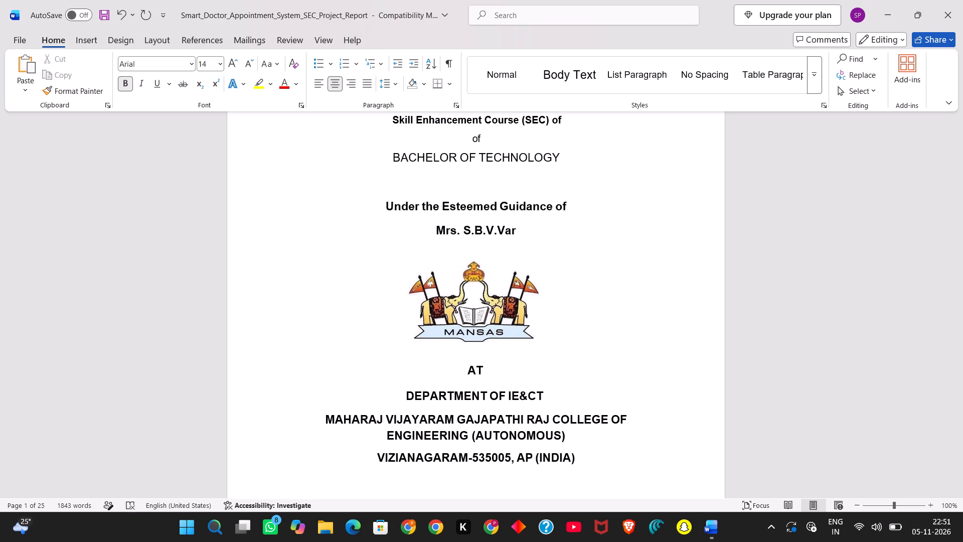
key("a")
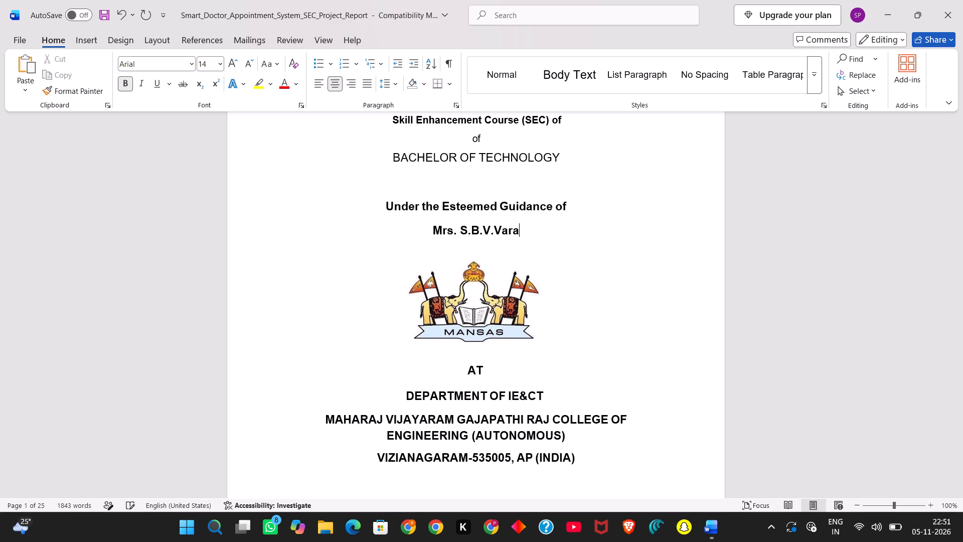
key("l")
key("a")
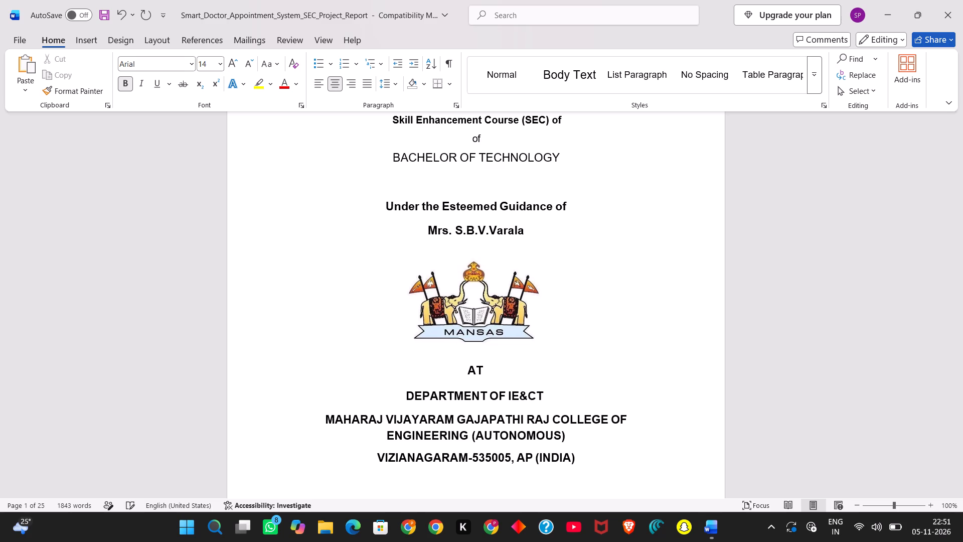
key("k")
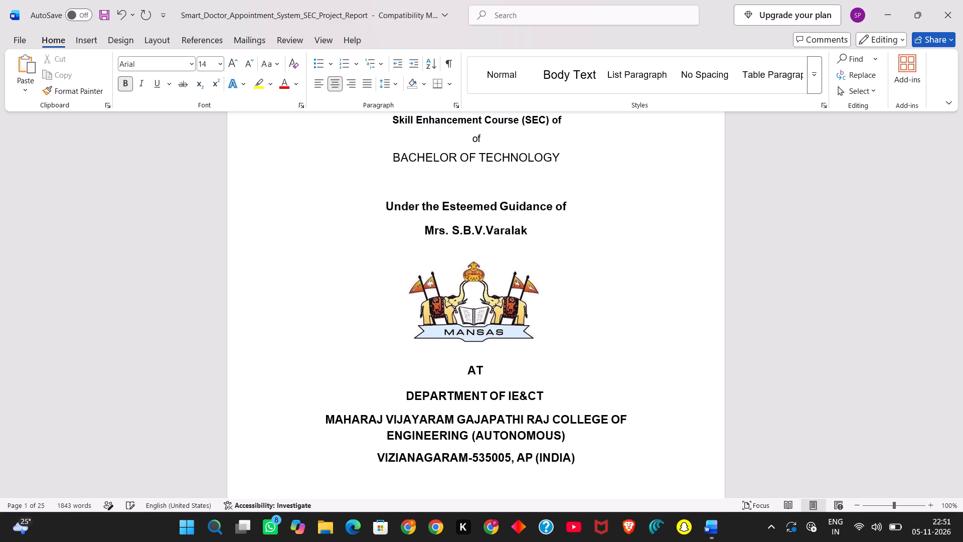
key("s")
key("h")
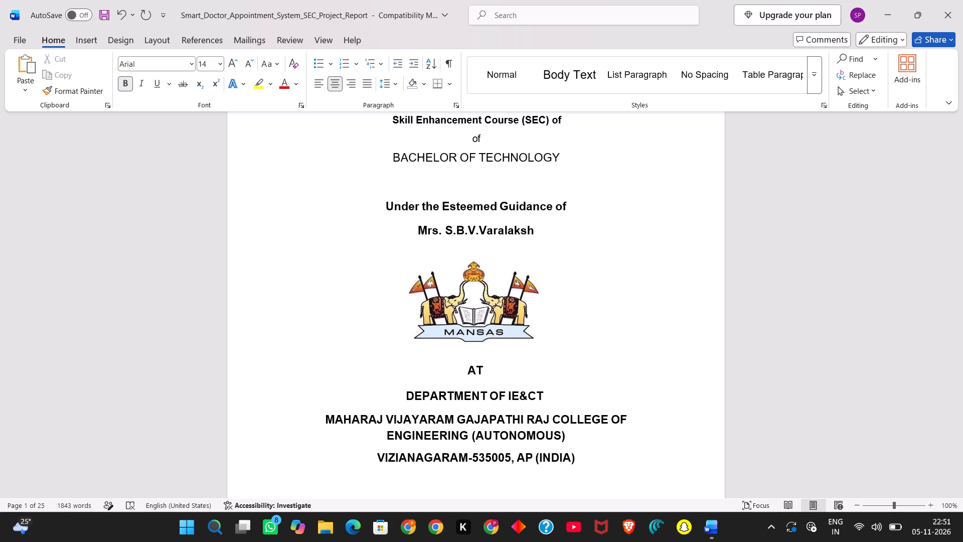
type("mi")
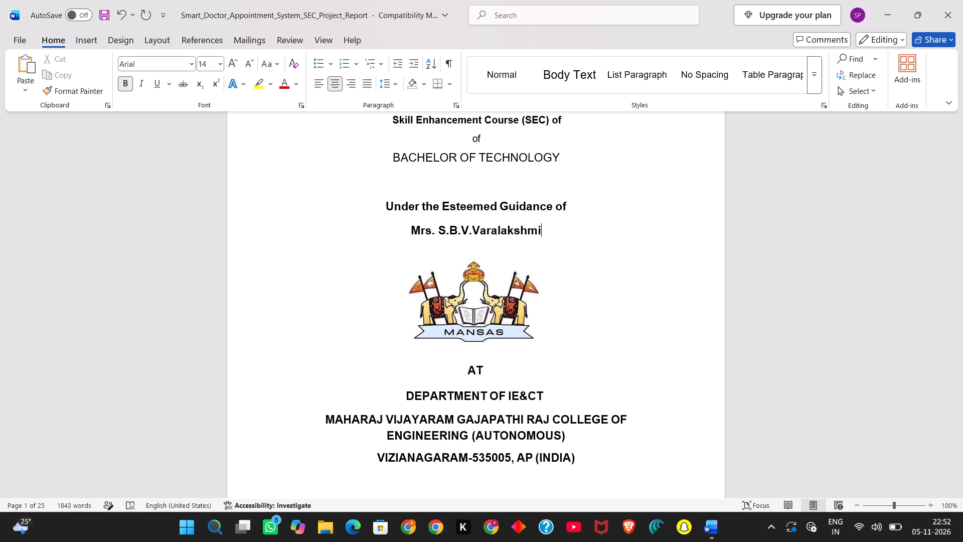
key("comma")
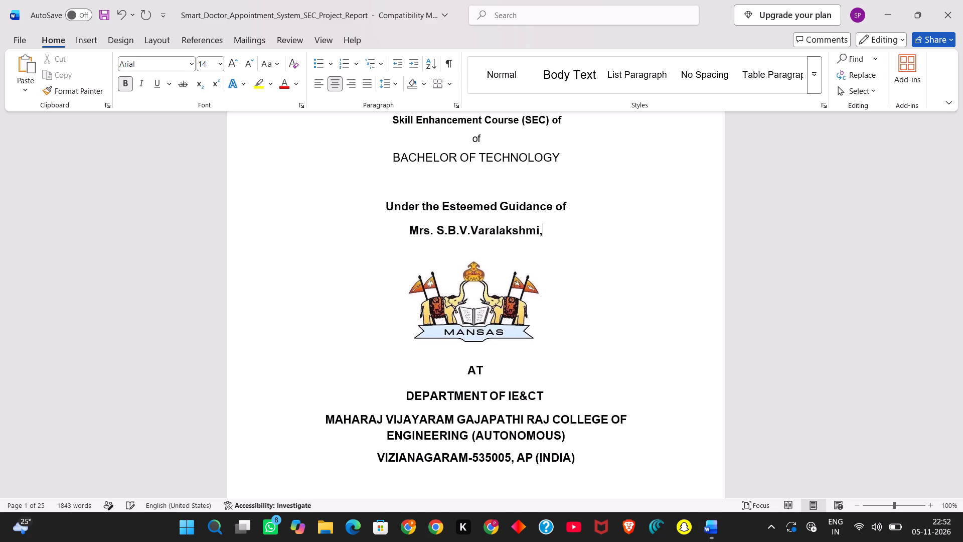
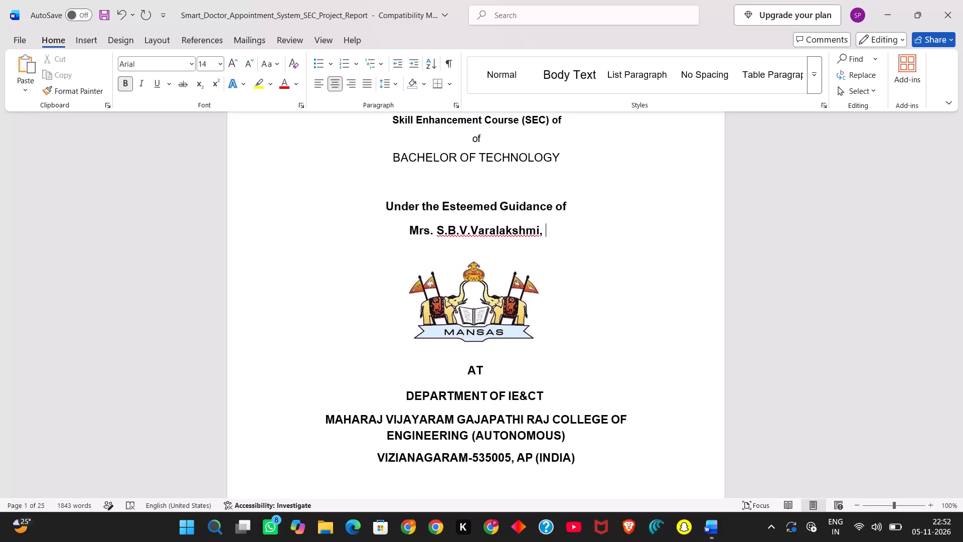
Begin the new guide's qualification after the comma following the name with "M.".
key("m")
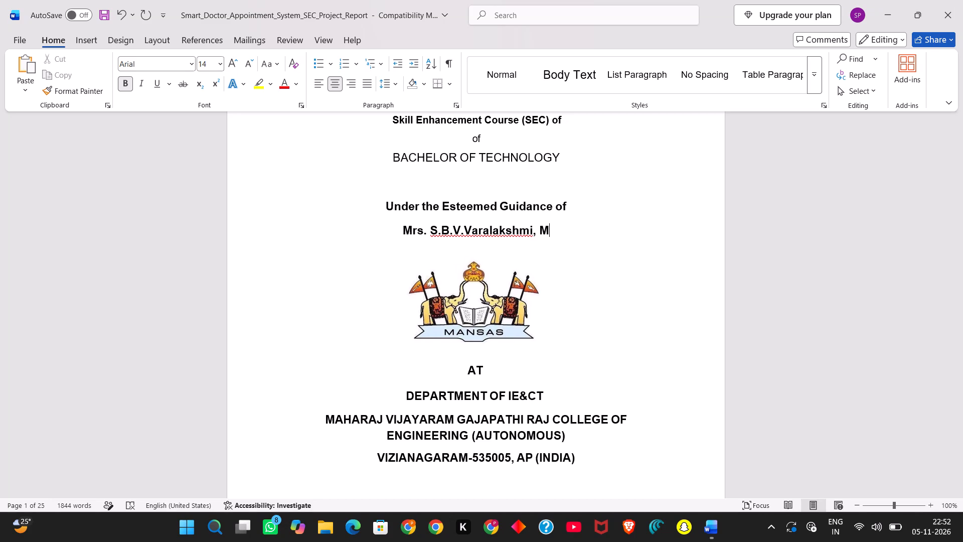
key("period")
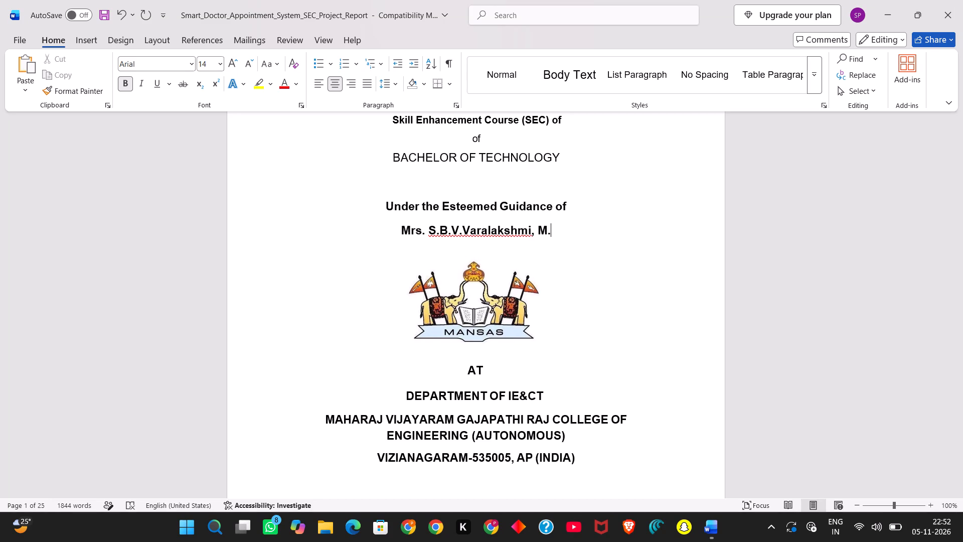
Undo the entry of the new guide's details and the deletion of the original guide's name and designation on the cover page.
scroll(541, 246, "up", 1)
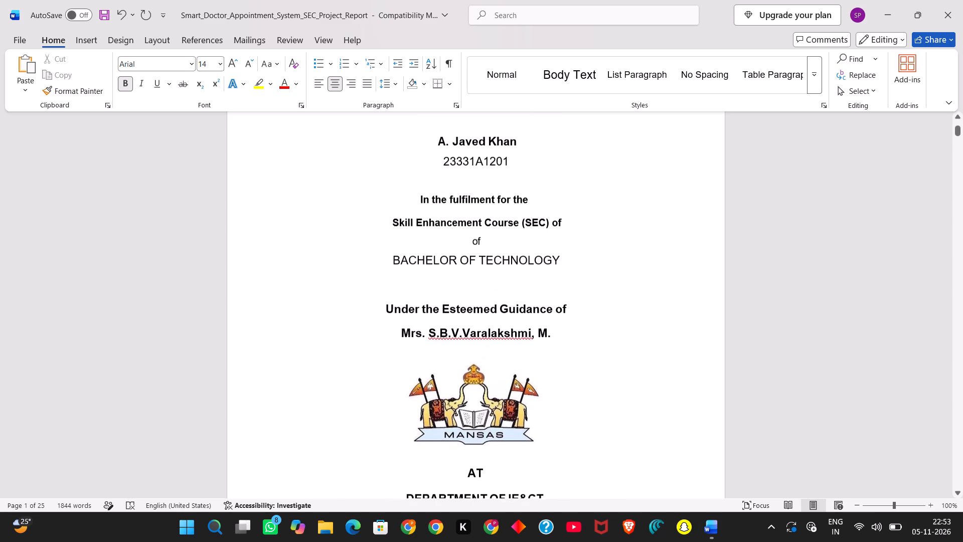
scroll(541, 246, "up", 1)
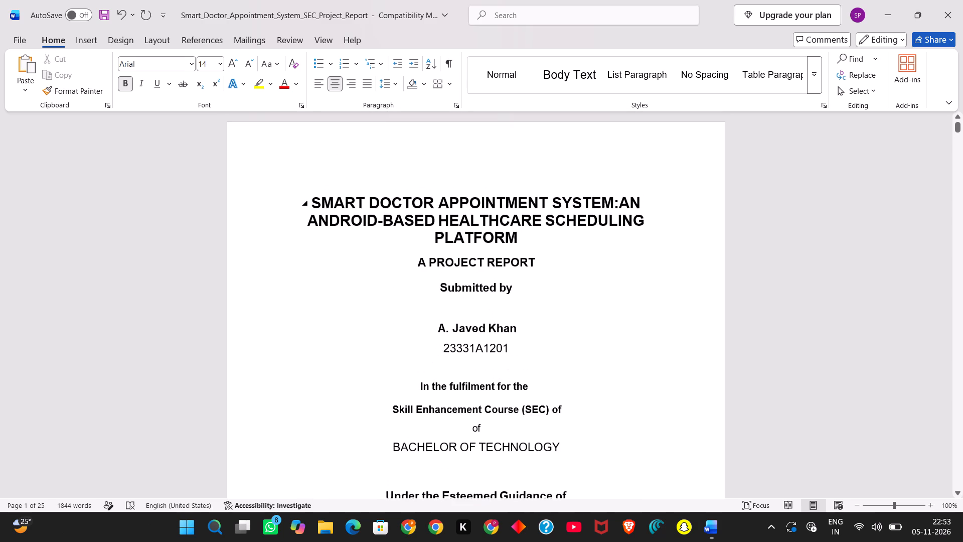
scroll(541, 246, "down", 1)
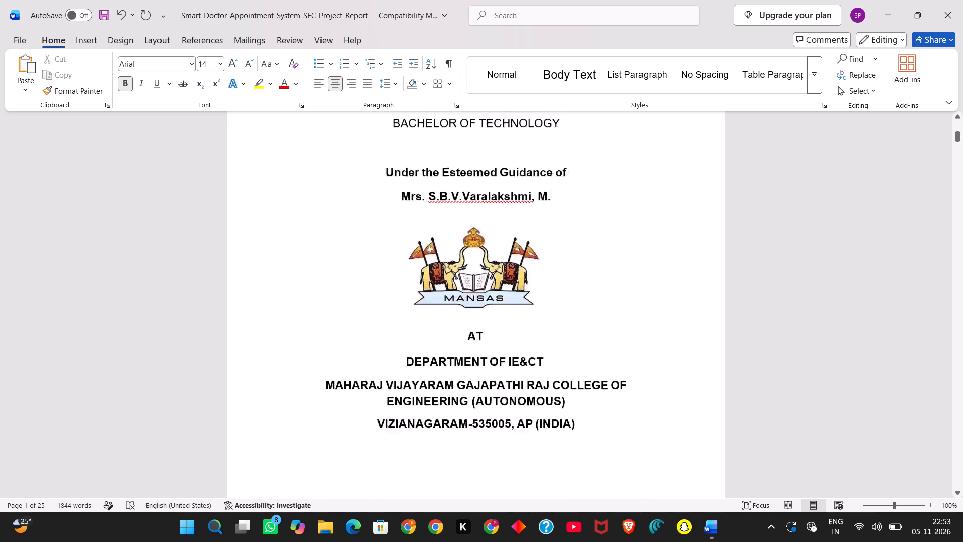
scroll(541, 246, "down", 1)
scroll(541, 246, "up", 4)
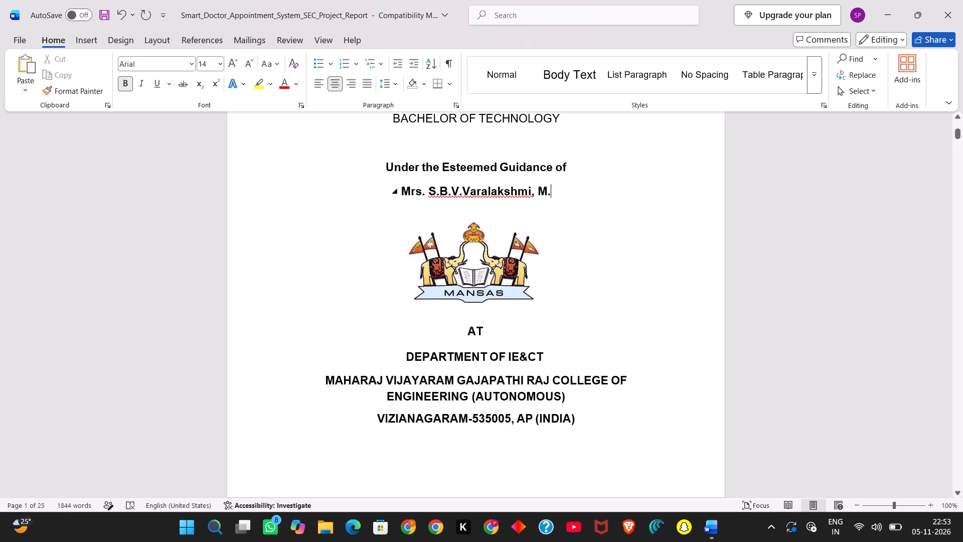
key("ctrl+z")
key("ctrl+z")
key("ctrl+z")
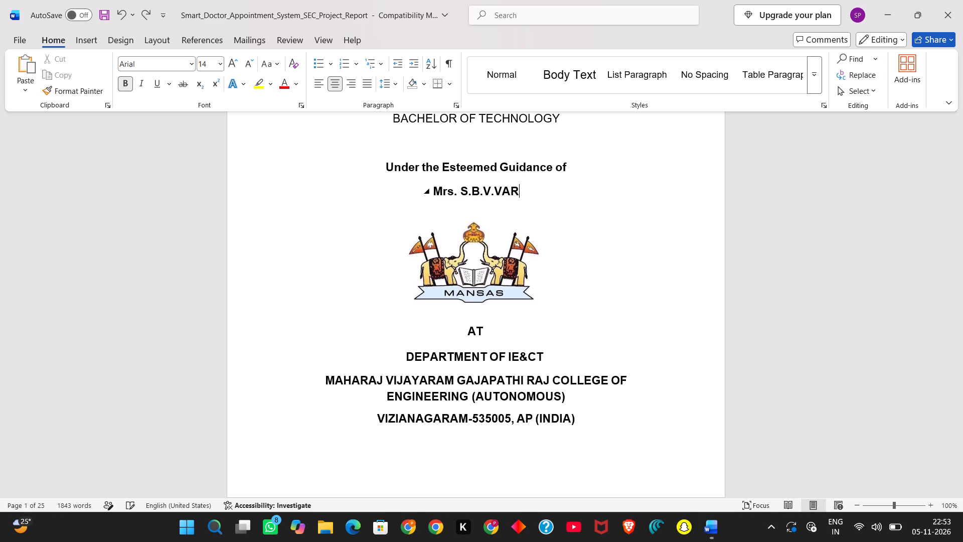
key("ctrl+z")
key("ctrl+z")
key("ctrl+z")
key("ctrl+z")
key("ctrl+z")
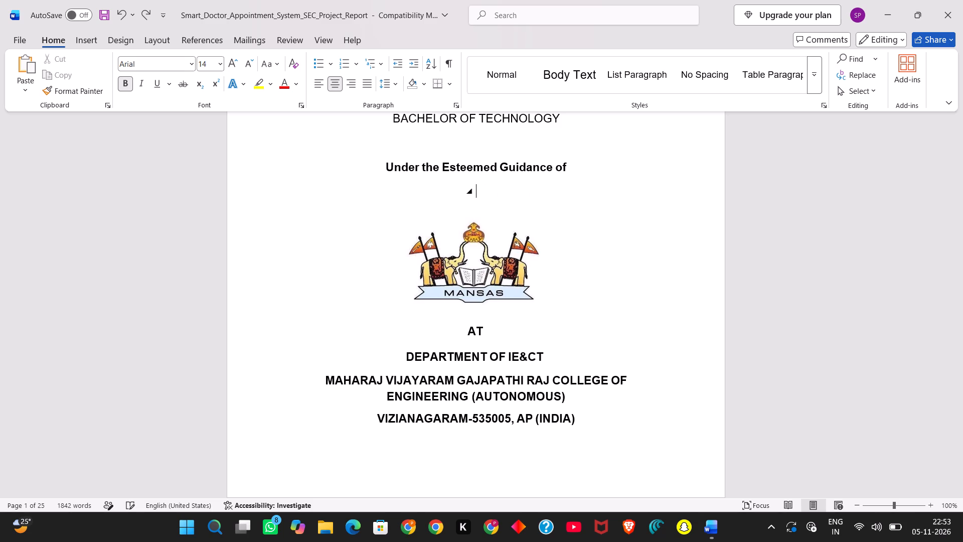
key("ctrl+z")
key("ctrl+z")
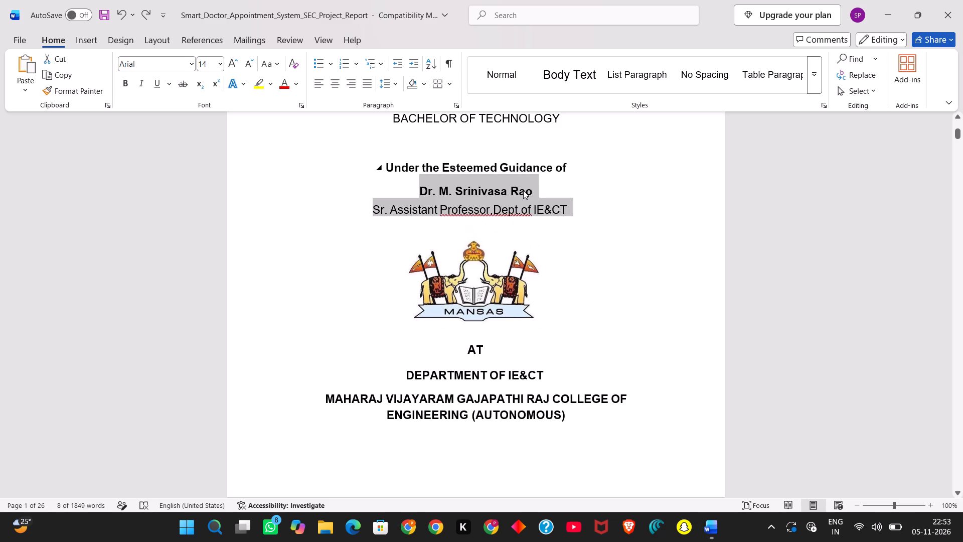
Place the text cursor directly before "AT" below the college emblem on the cover page.
left_click(473, 331)
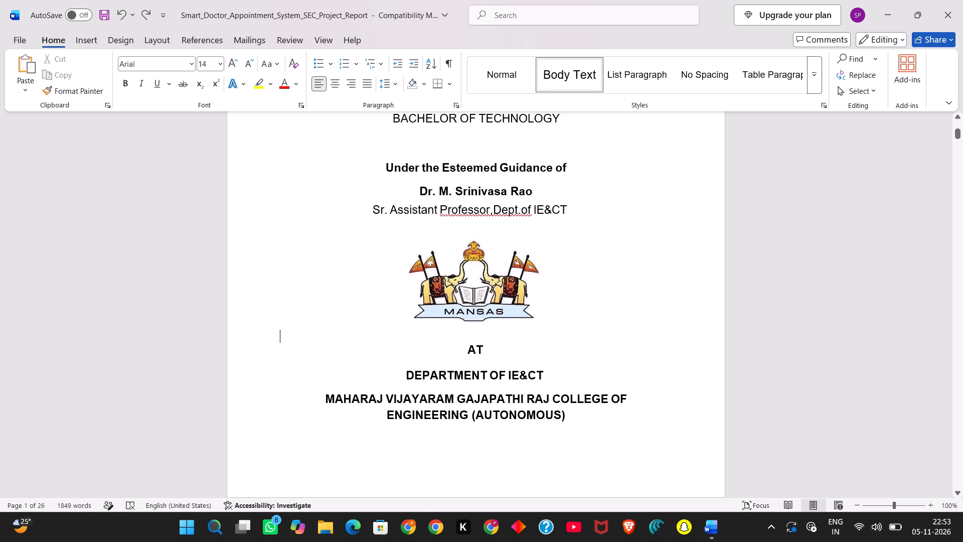
left_click(456, 354)
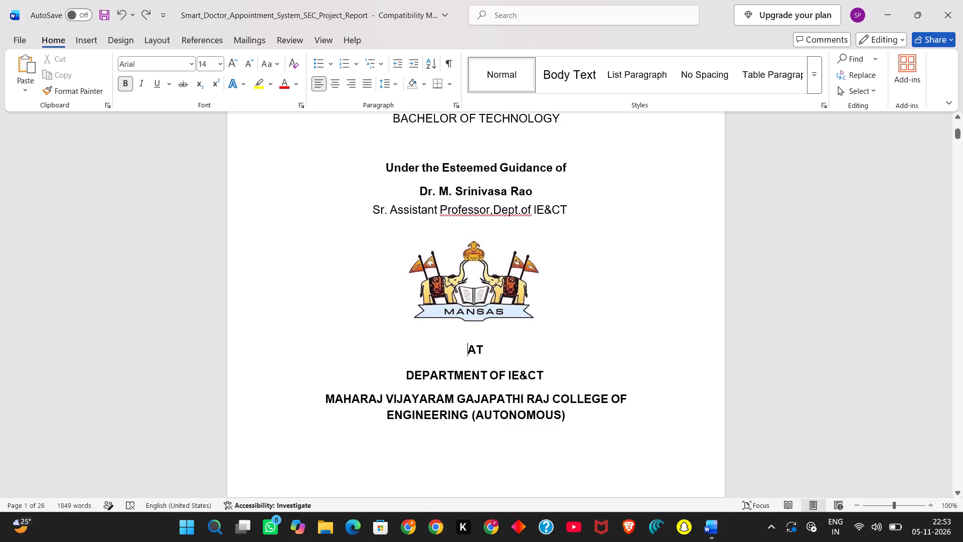
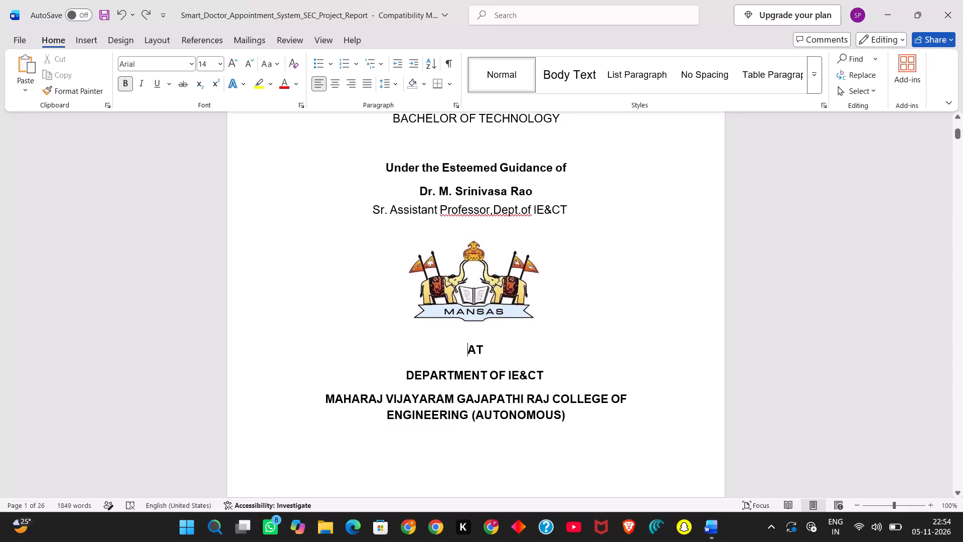
Insert a space after the comma following "Sr. Assistant Professor" in the guide's designation on the cover page.
left_click(493, 209)
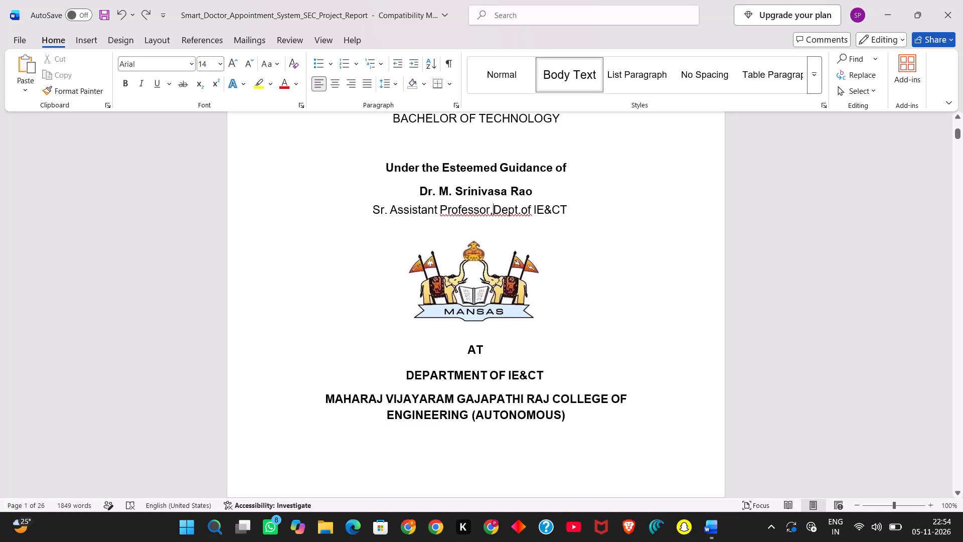
key("space")
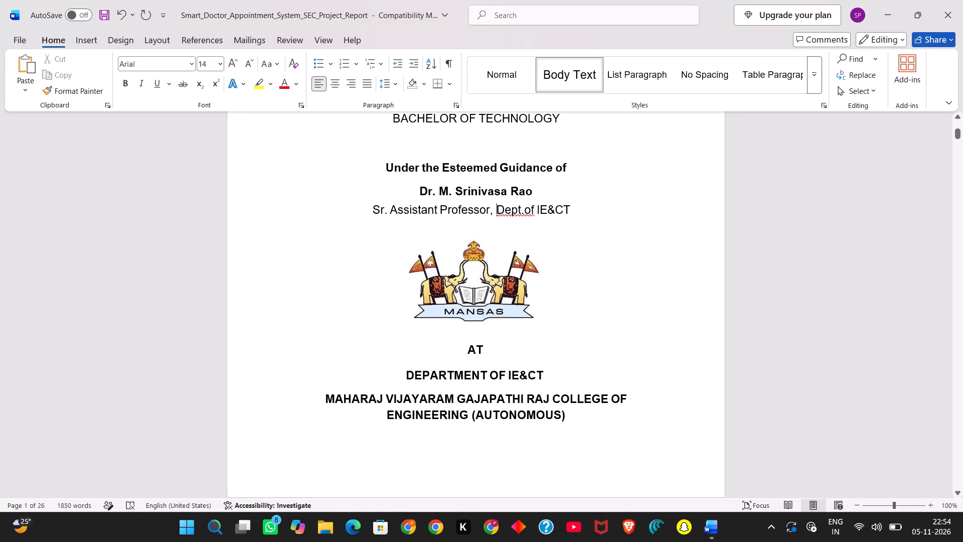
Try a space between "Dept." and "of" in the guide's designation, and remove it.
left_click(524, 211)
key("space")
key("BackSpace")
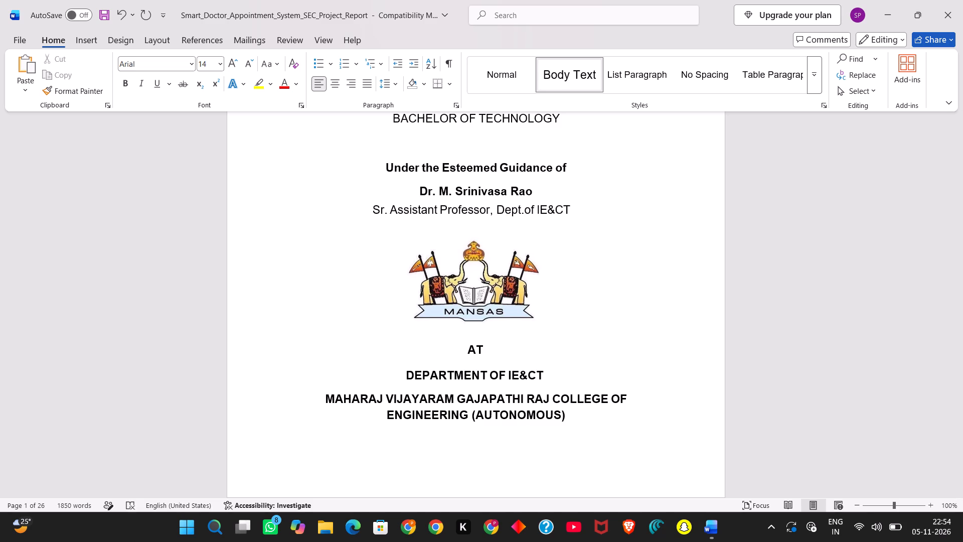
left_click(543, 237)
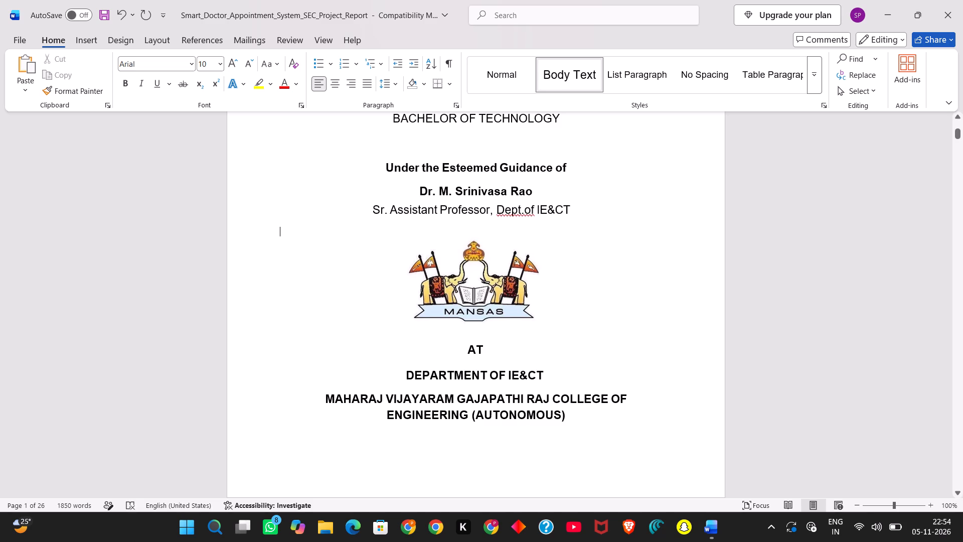
Insert a space between "Dept" and its period in the guide's designation line.
left_click(523, 211)
key("Left")
key("space")
left_click(539, 232)
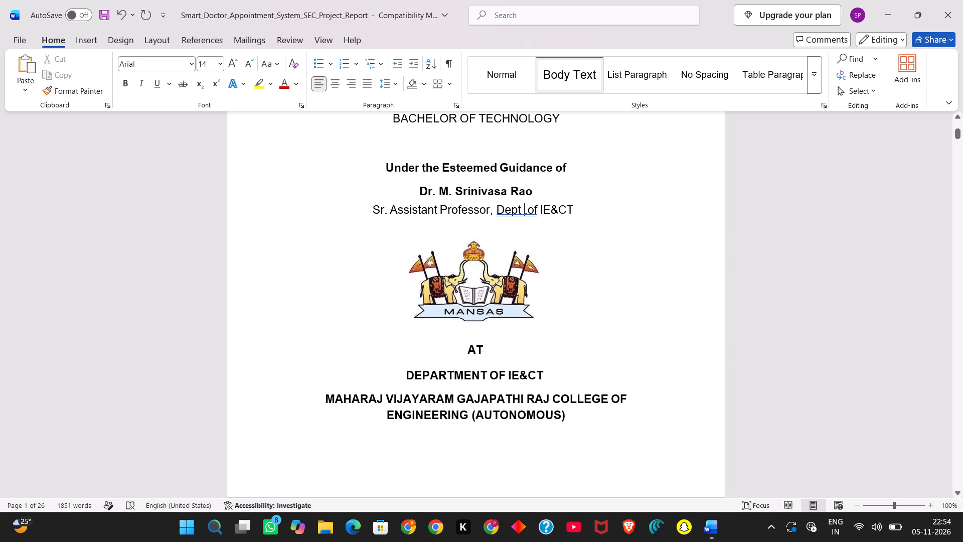
left_click(525, 211)
left_click(542, 227)
Remove bold from the department, college name and city lines below "AT" on the cover page.
scroll(495, 267, "down", 2)
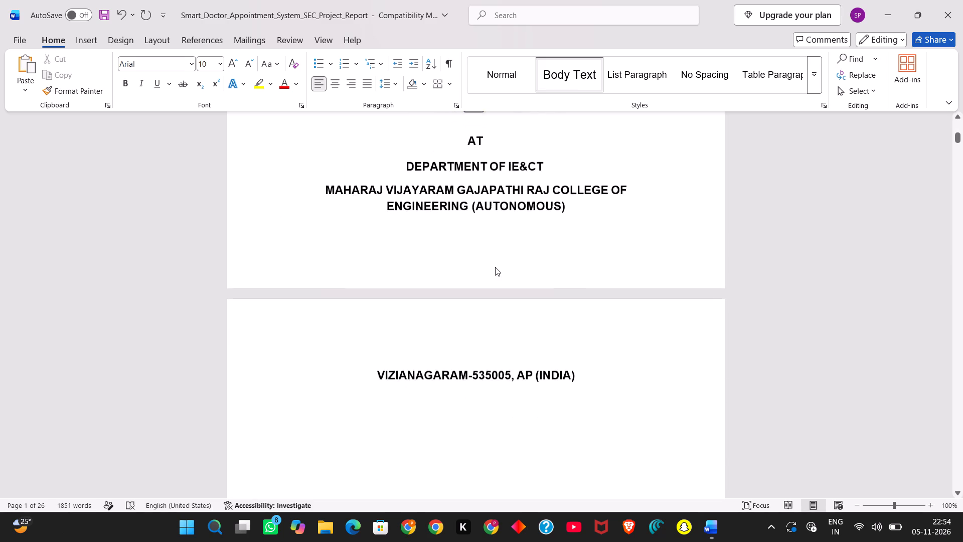
left_click_drag(406, 159, 406, 160)
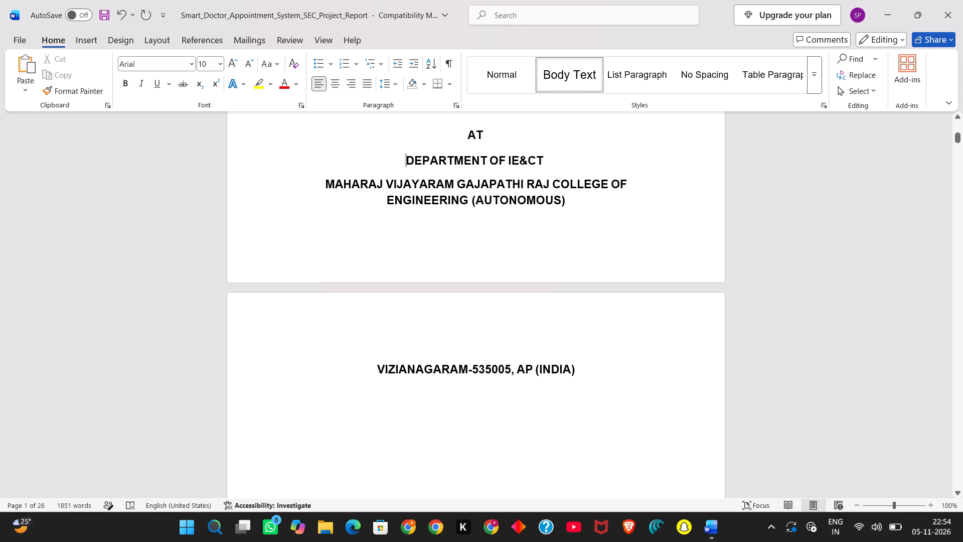
left_click_drag(406, 160, 588, 344)
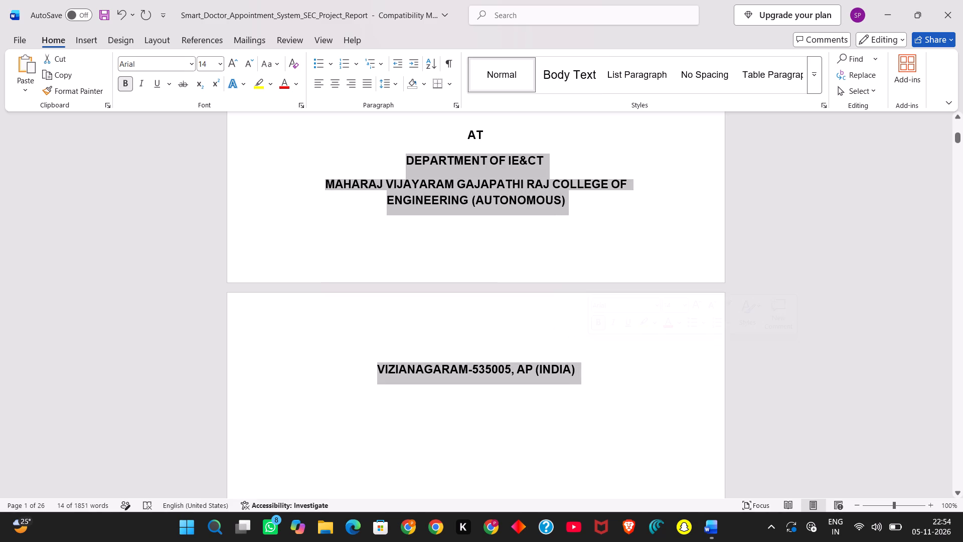
left_click(126, 82)
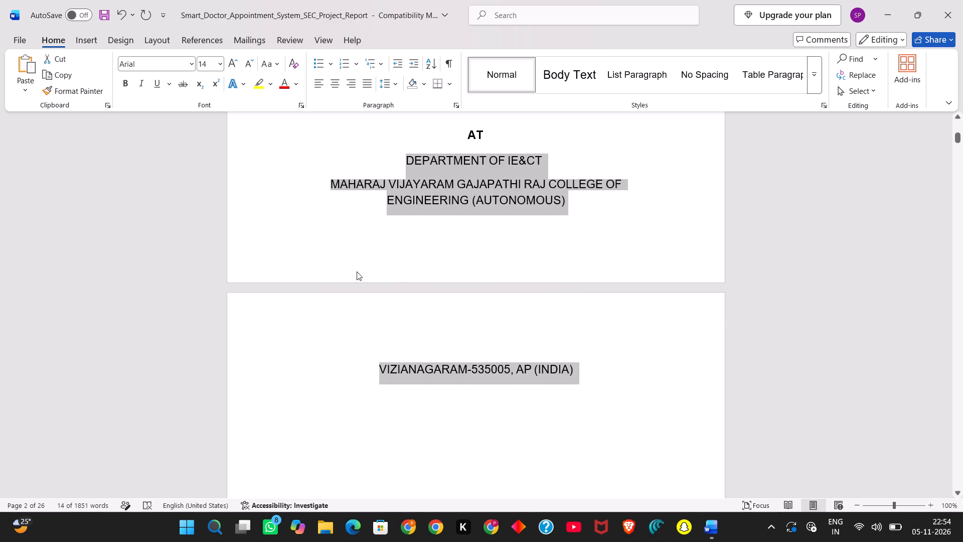
right_click(413, 277)
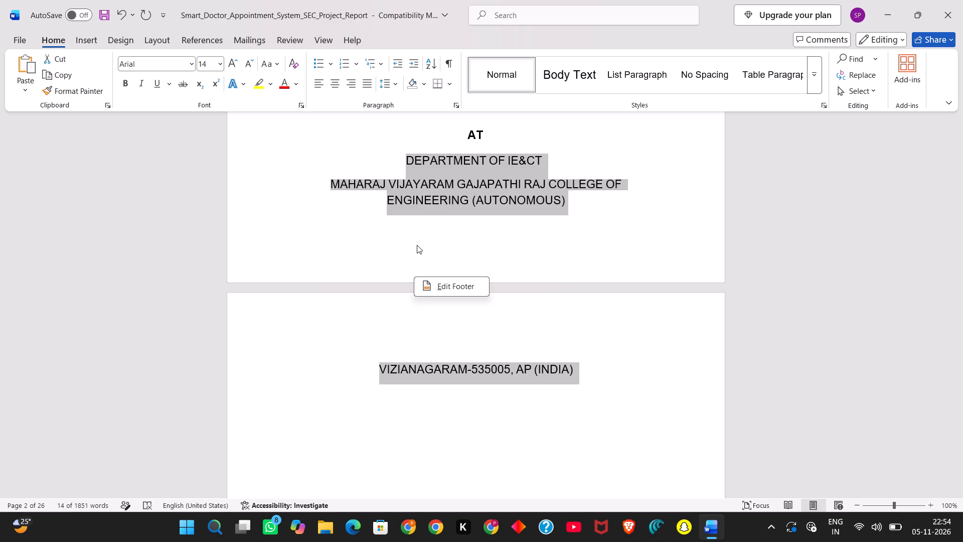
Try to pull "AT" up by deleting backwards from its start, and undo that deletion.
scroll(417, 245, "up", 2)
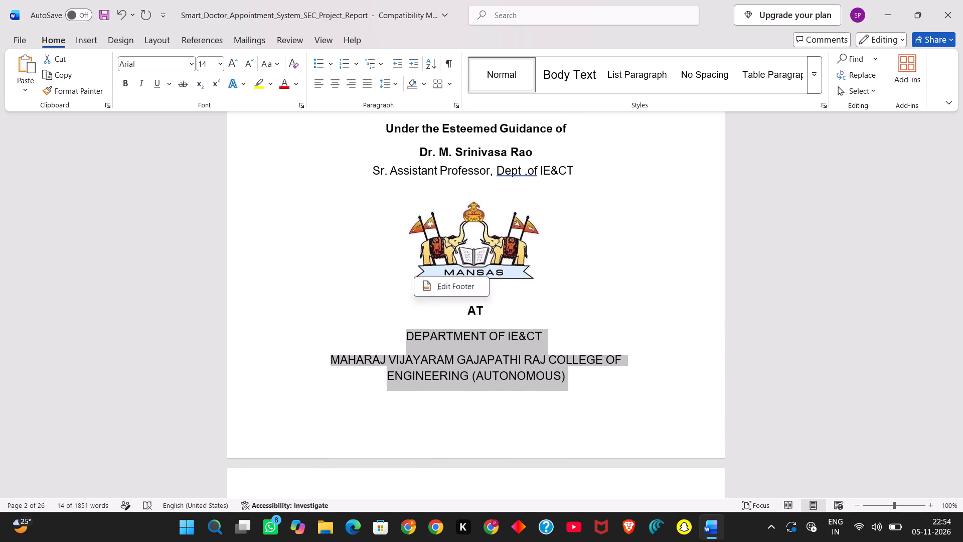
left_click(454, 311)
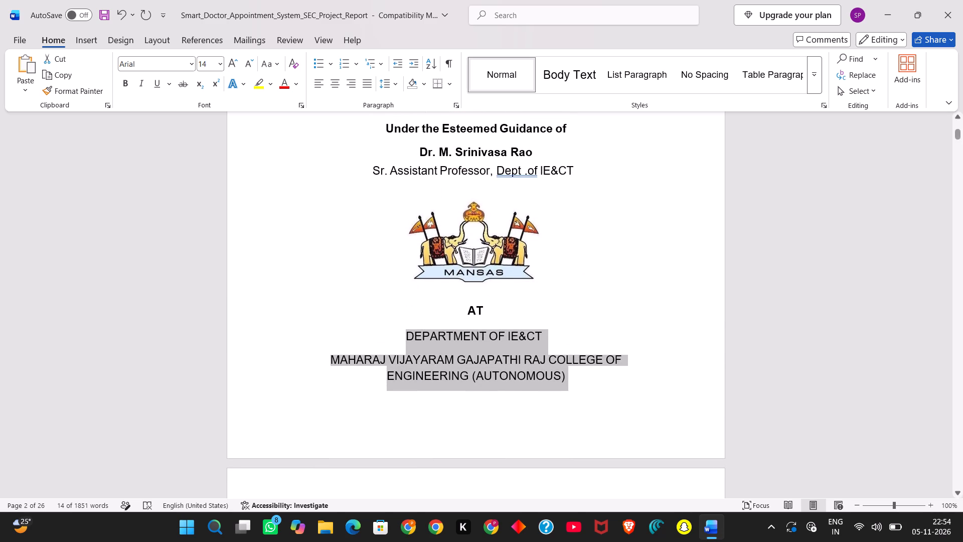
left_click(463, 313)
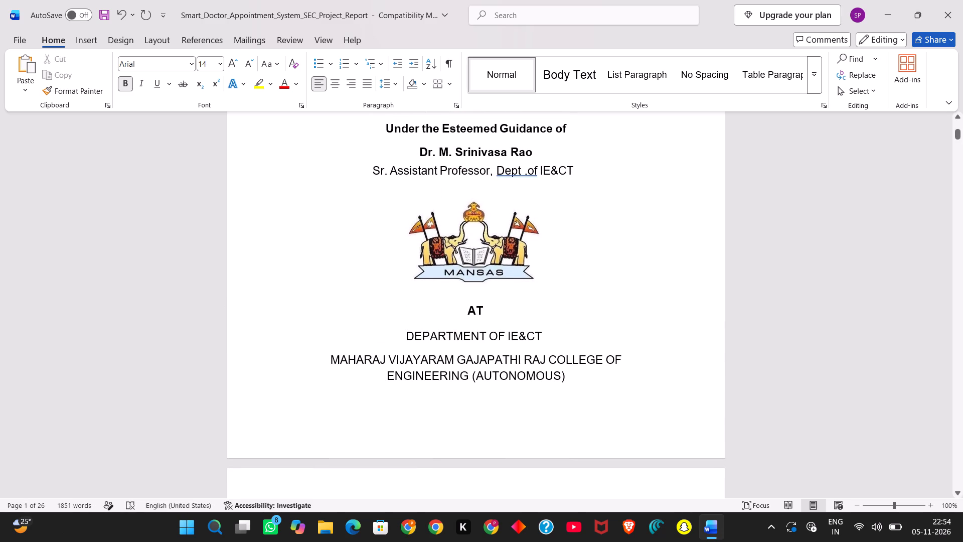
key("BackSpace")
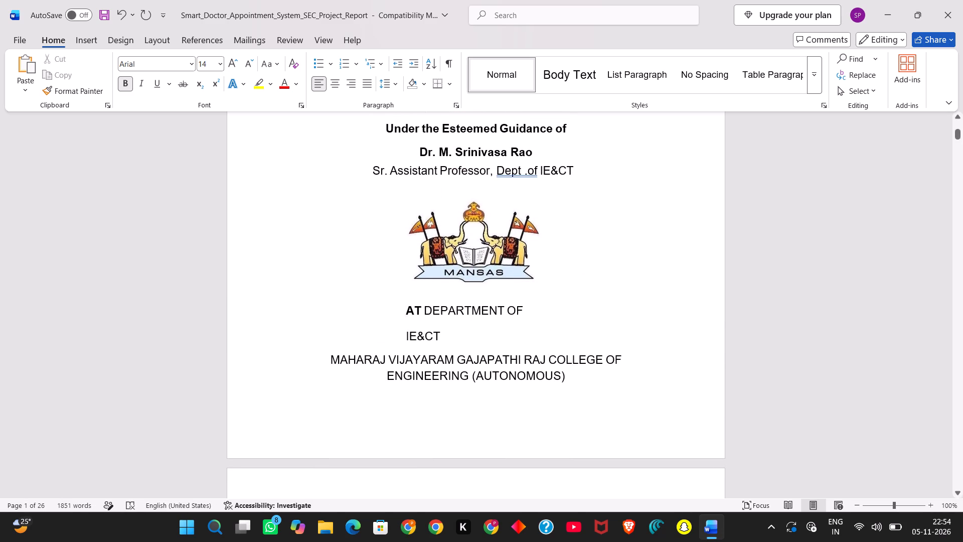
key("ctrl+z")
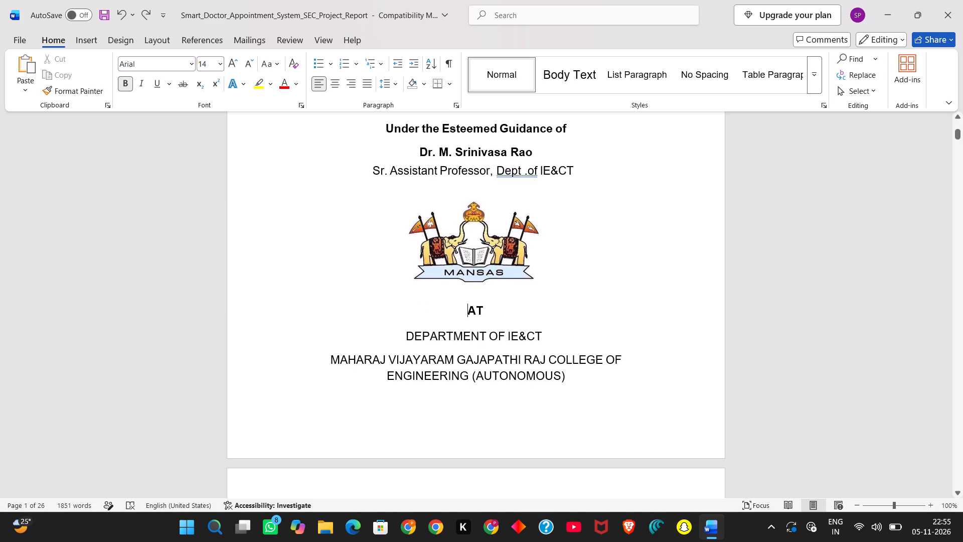
Delete the empty paragraph between the college emblem and "AT" on the cover page.
left_click(475, 298)
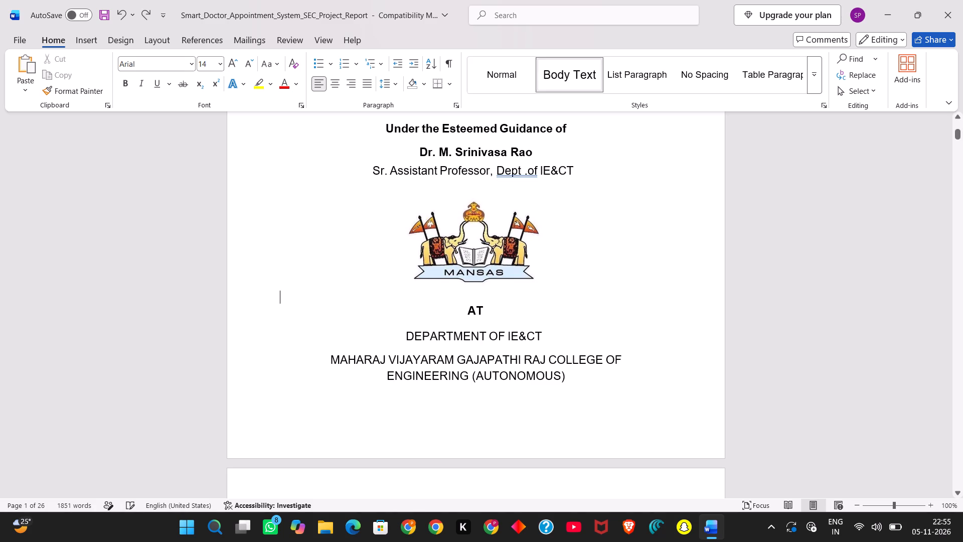
key("BackSpace")
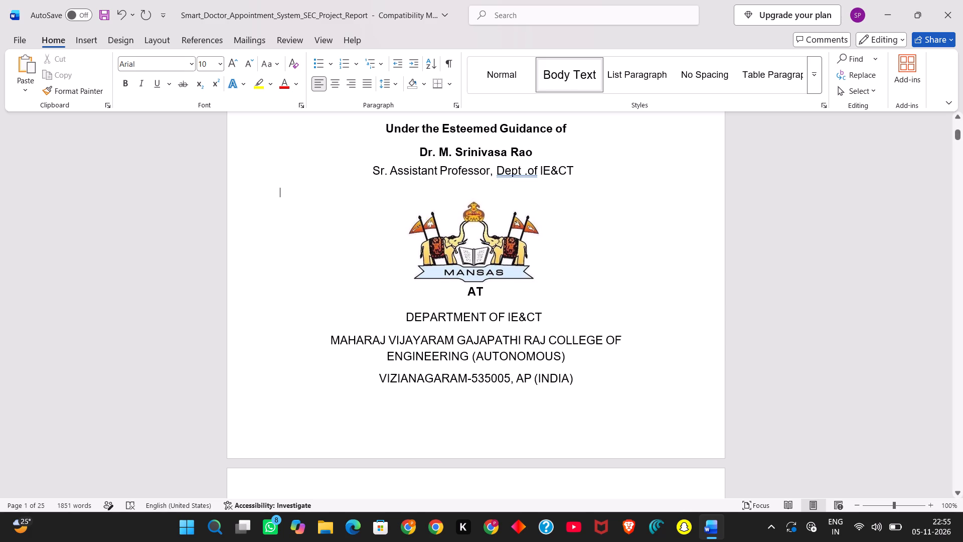
Compare the declaration's project wording with the cover page's Skill Enhancement Course wording.
scroll(513, 381, "down", 2)
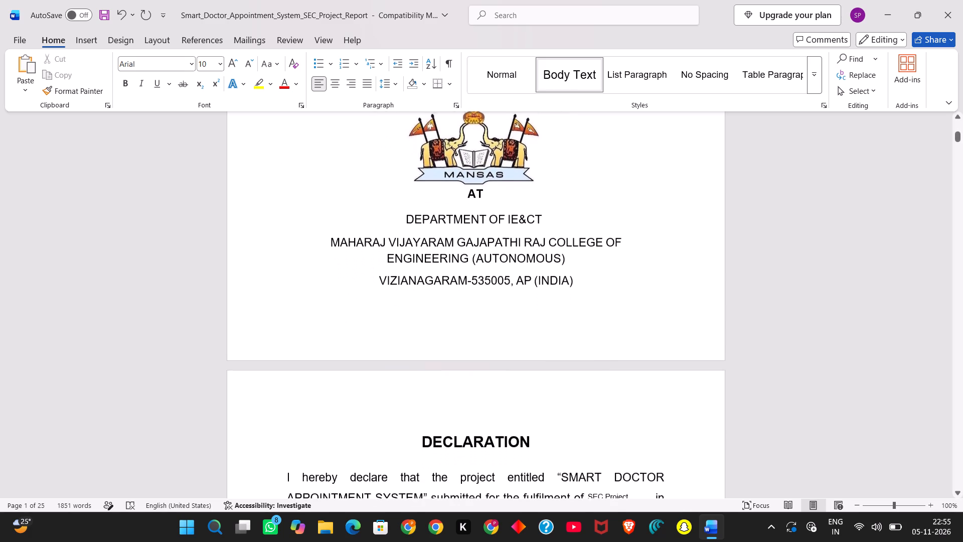
scroll(513, 381, "down", 2)
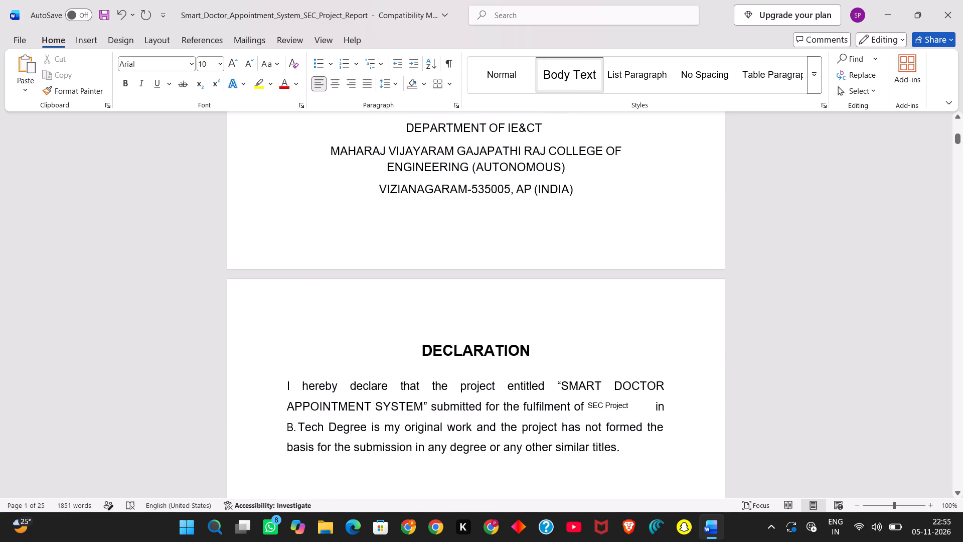
scroll(513, 381, "down", 1)
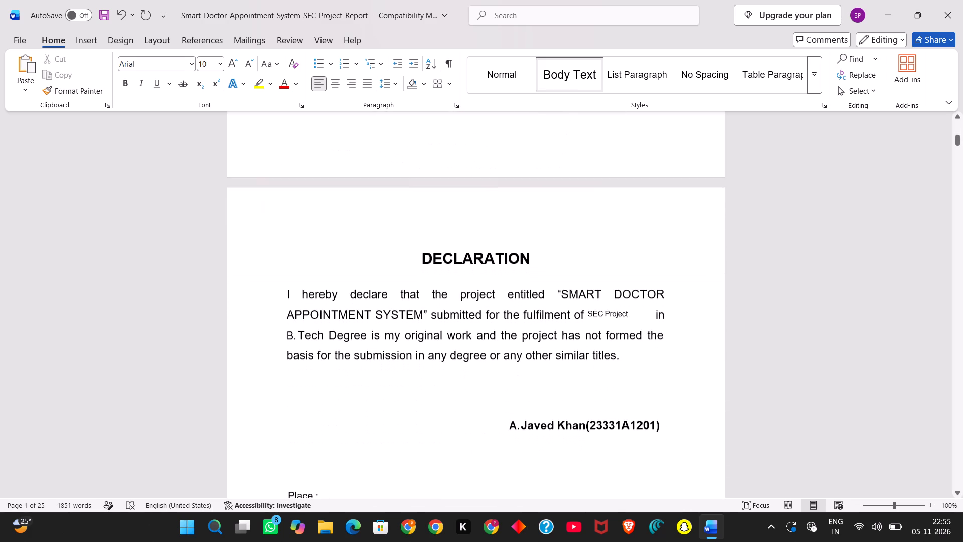
scroll(513, 381, "down", 1)
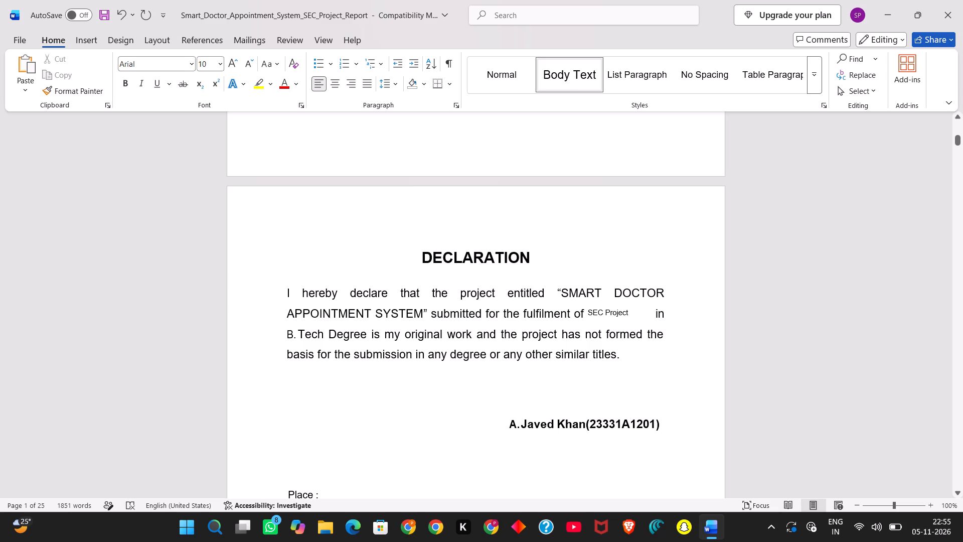
scroll(553, 363, "up", 1)
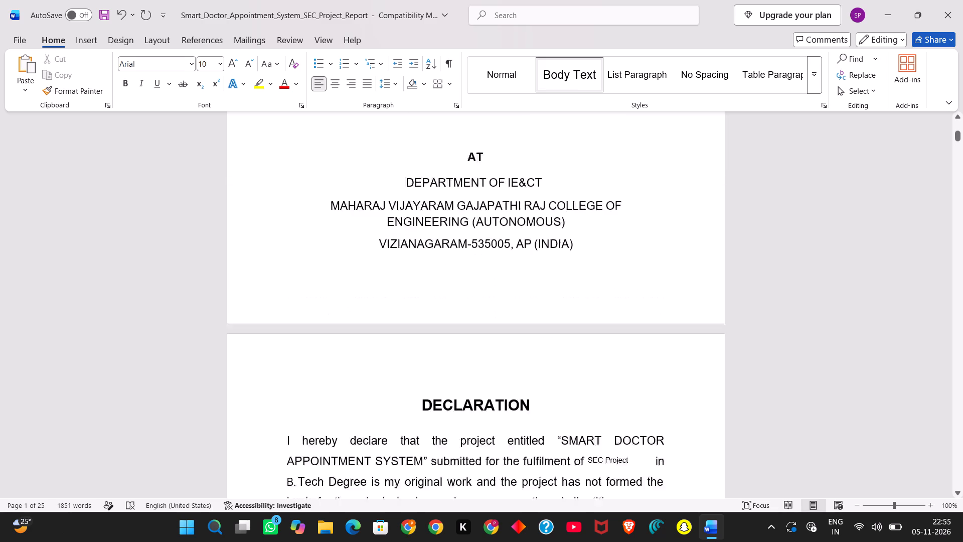
scroll(553, 363, "up", 2)
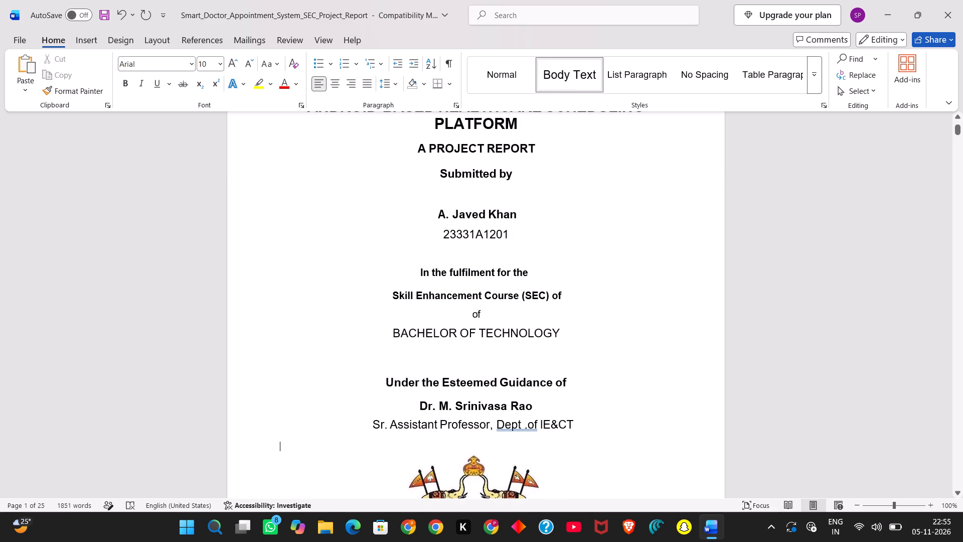
left_click_drag(392, 292, 491, 299)
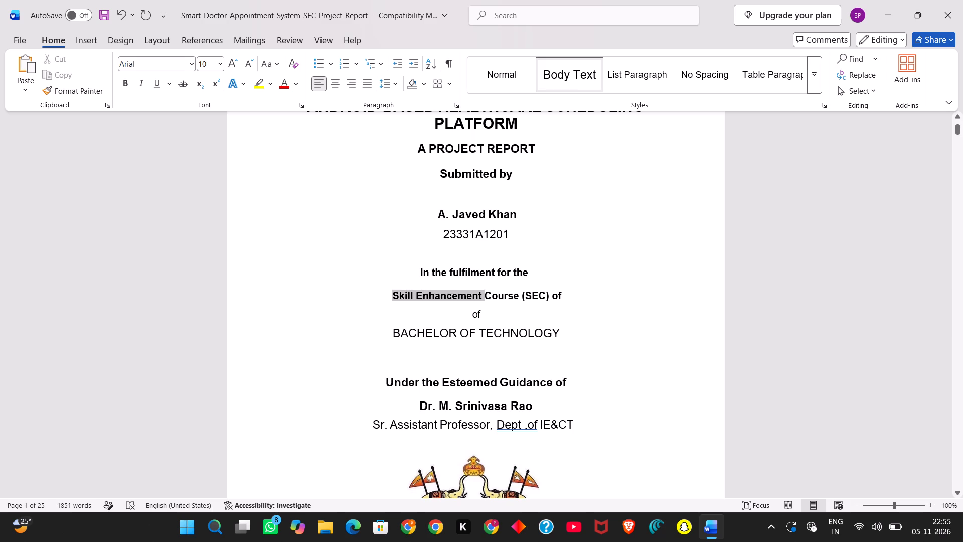
left_click_drag(491, 299, 504, 301)
left_click(426, 398)
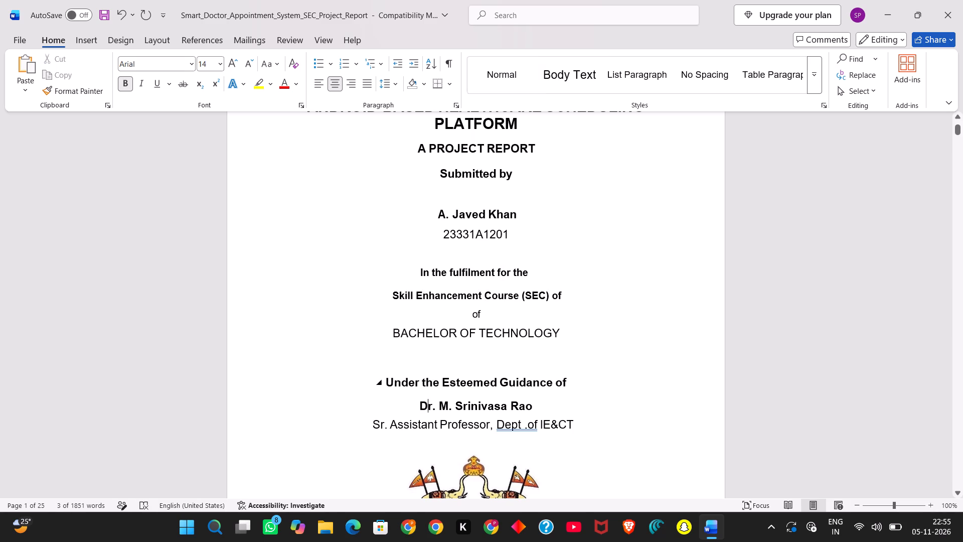
Copy "SEC Project" after "fulfilment of" in the declaration paragraph and delete it from there.
scroll(426, 398, "down", 4)
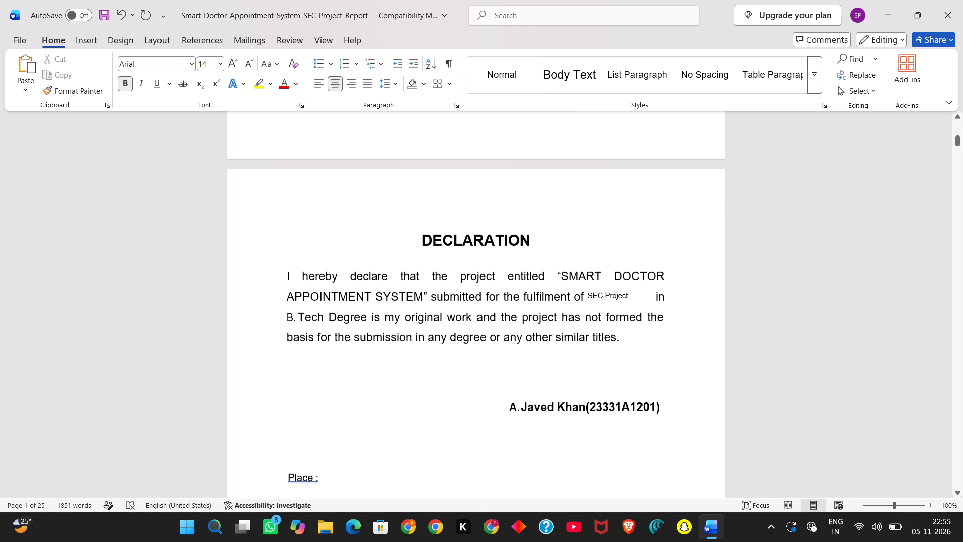
left_click_drag(587, 295, 616, 295)
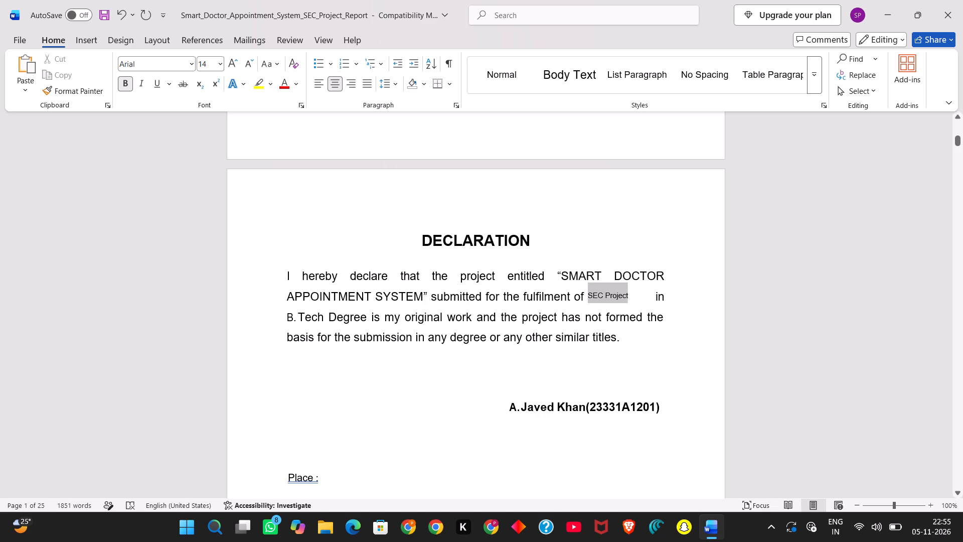
left_click_drag(616, 295, 620, 296)
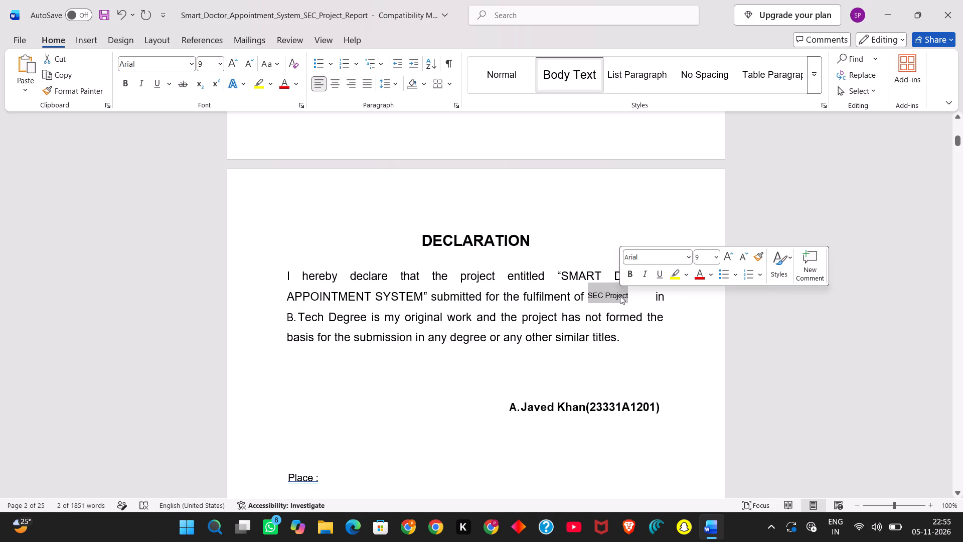
key("ctrl+c")
key("BackSpace")
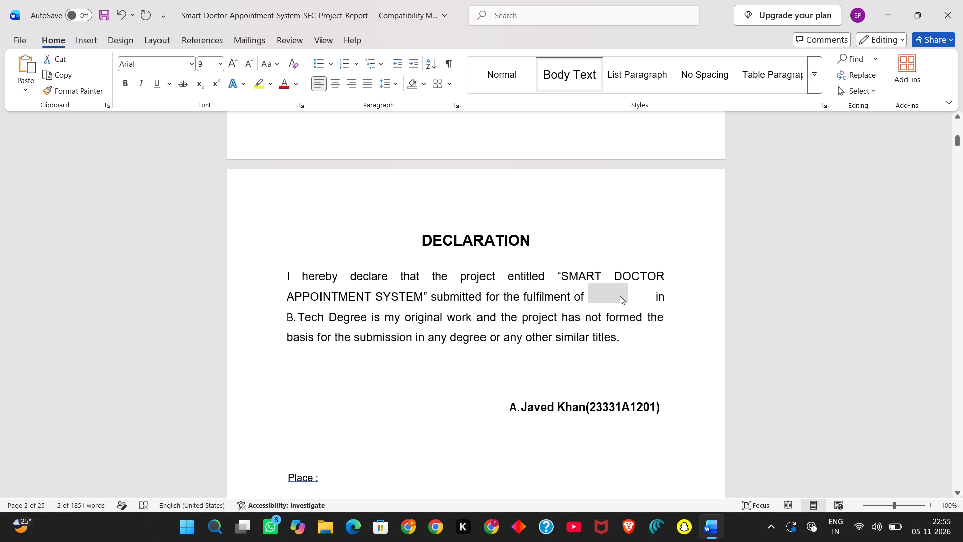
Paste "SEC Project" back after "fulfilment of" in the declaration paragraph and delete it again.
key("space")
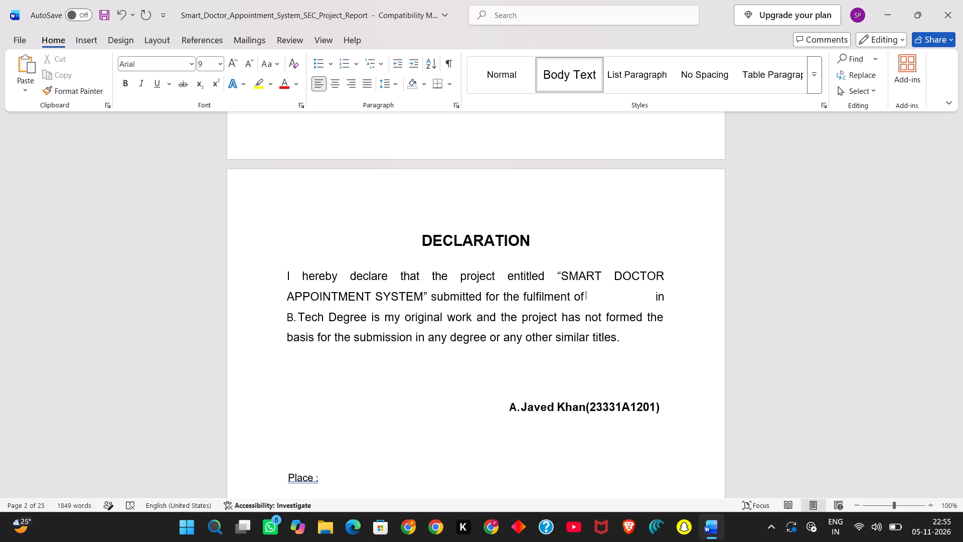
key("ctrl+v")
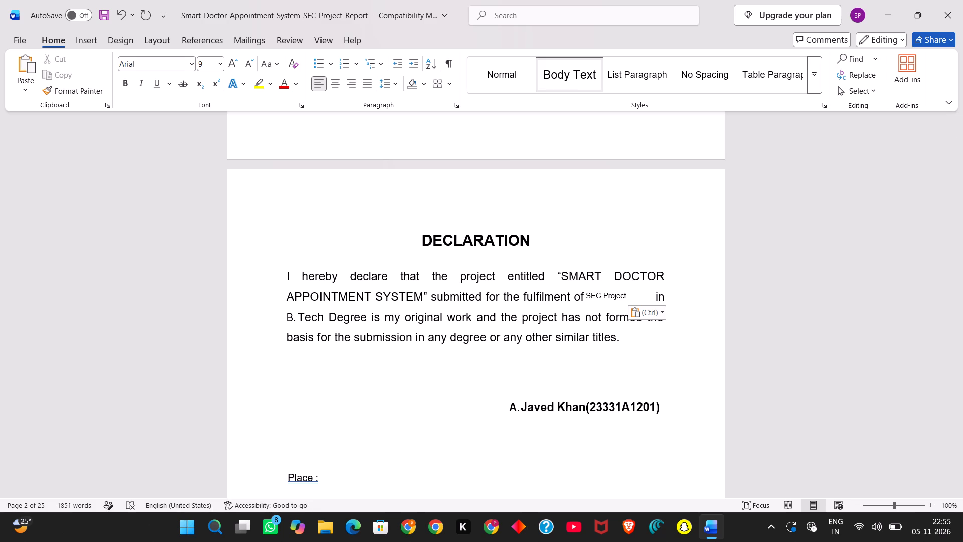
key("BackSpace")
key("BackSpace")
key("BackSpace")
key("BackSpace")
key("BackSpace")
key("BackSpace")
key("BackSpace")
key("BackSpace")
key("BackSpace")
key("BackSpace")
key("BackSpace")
Add "sec project" directly after "fulfilment of" in the declaration, in the same size 14 text as "of".
double_click(581, 296)
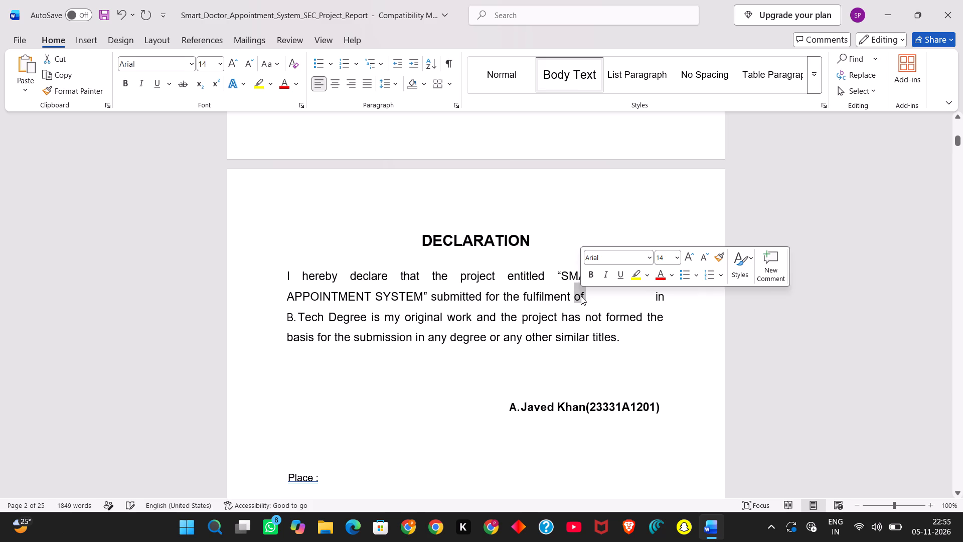
left_click(586, 296)
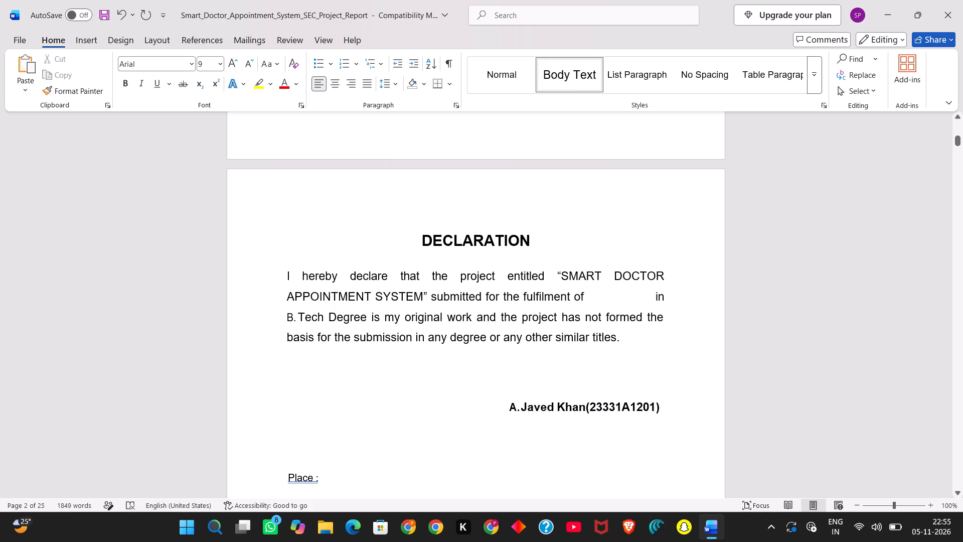
double_click(582, 297)
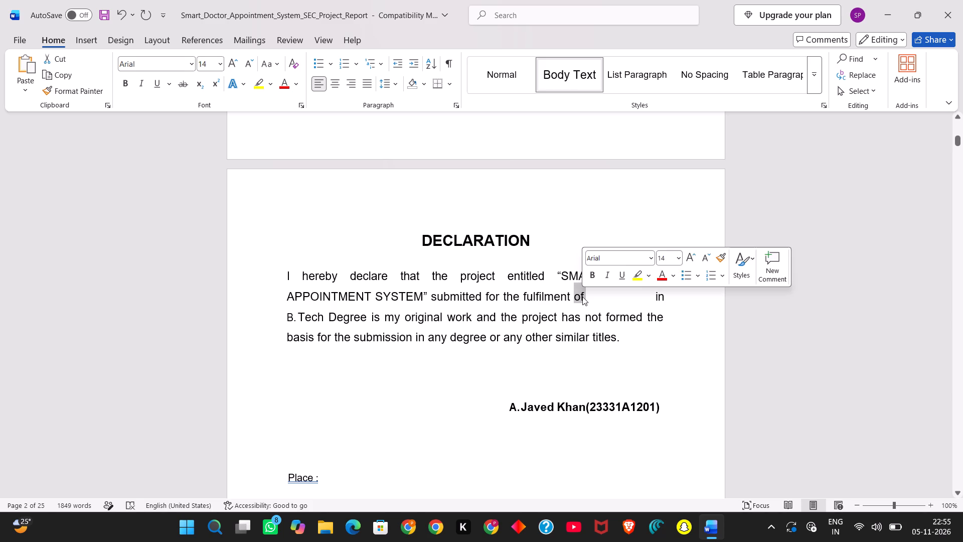
left_click(582, 297)
key("BackSpace")
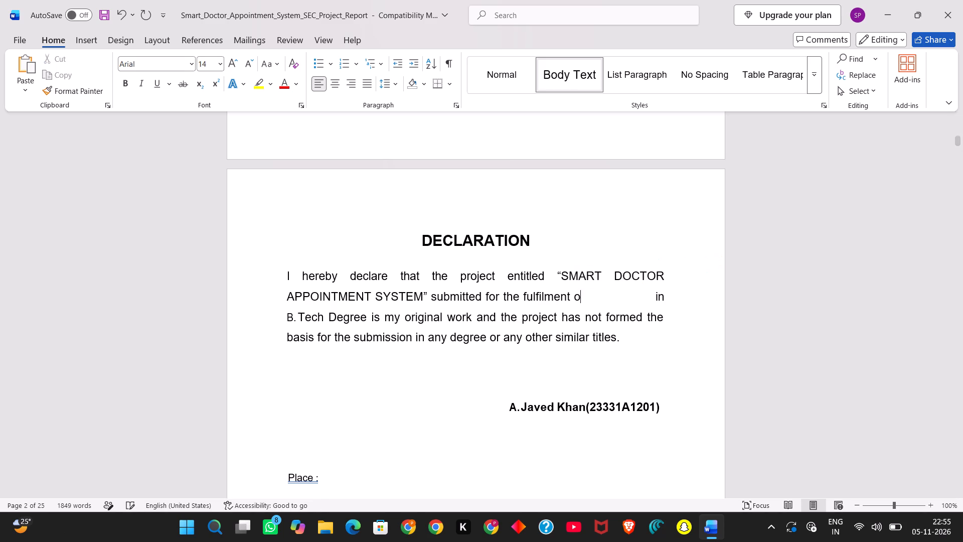
type("f")
key("space")
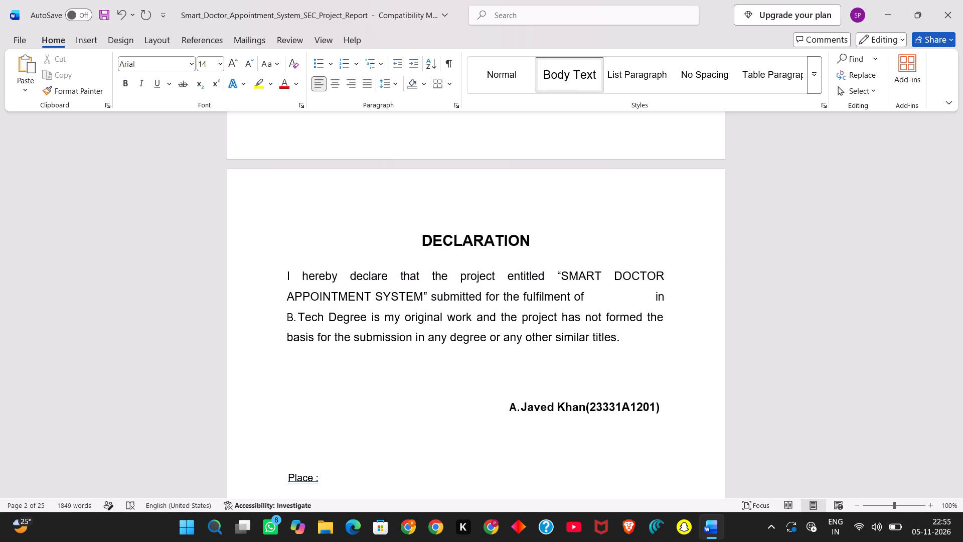
type("se")
type("c")
key("space")
type("project")
Continue the declaration wording after "sec project" with "of the".
key("space")
key("o")
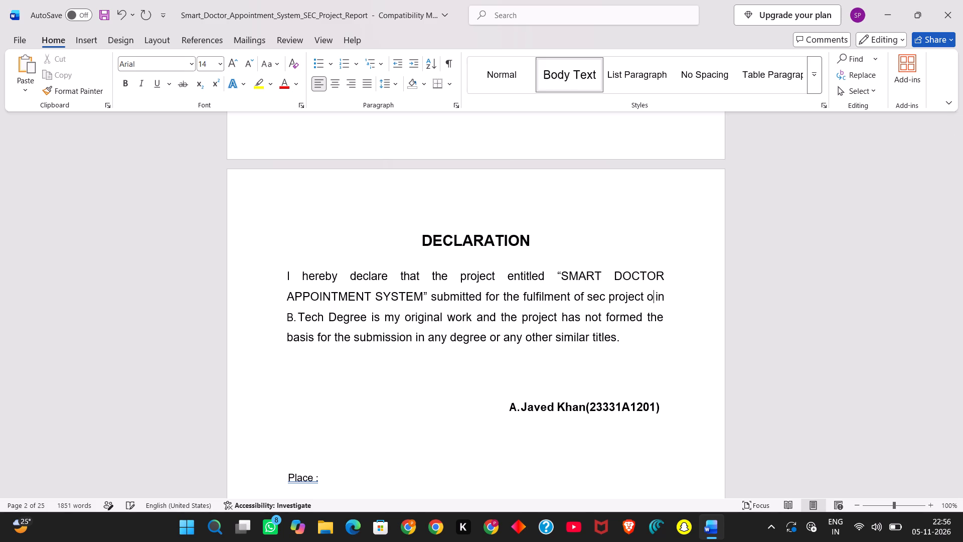
type("fb")
key("BackSpace")
key("space")
type("the")
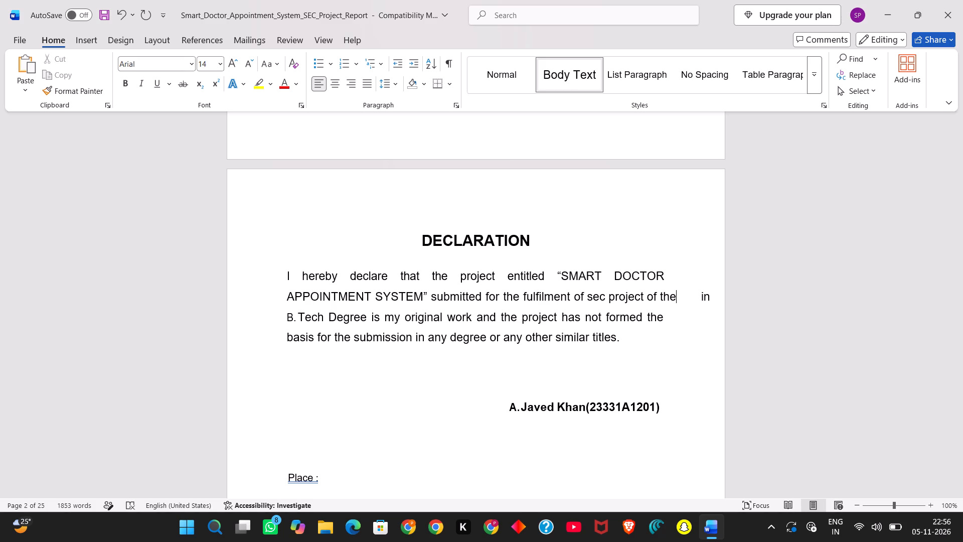
Delete the stray "in" at the end of the declaration's second line, after "of the".
left_click(710, 297)
key("BackSpace")
key("BackSpace")
key("BackSpace")
key("BackSpace")
Change the last two digits of the student's roll number in the certificate paragraph to 01, matching the declaration.
scroll(549, 389, "down", 2)
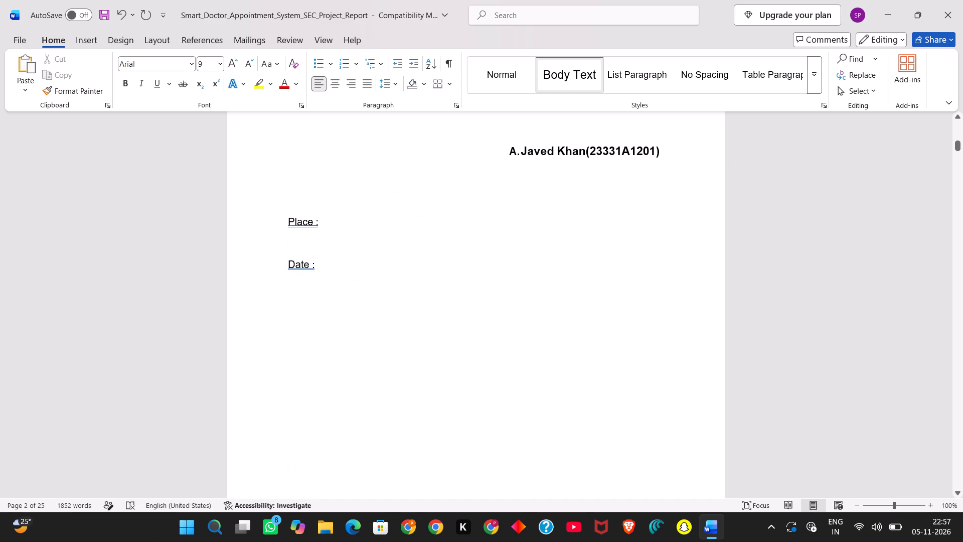
scroll(549, 389, "down", 4)
scroll(549, 389, "up", 2)
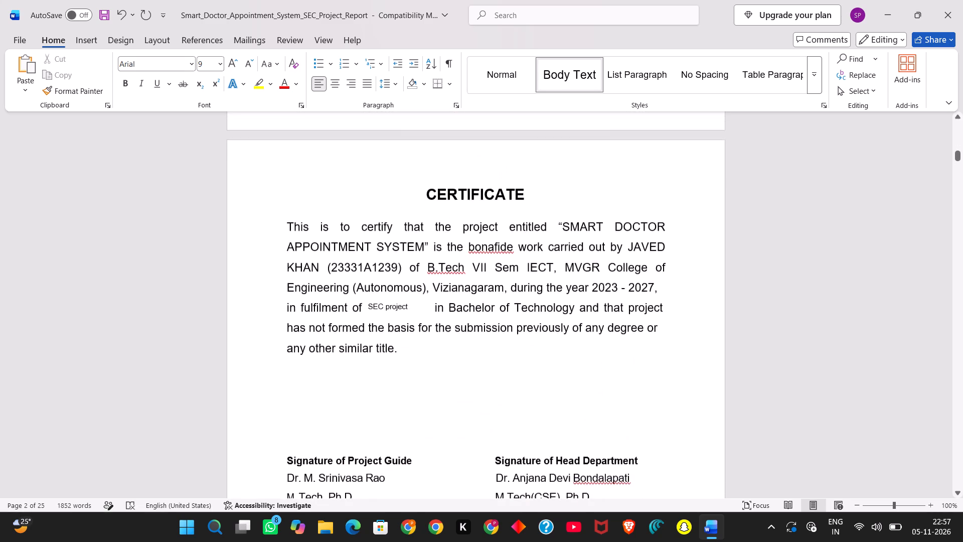
scroll(549, 389, "up", 1)
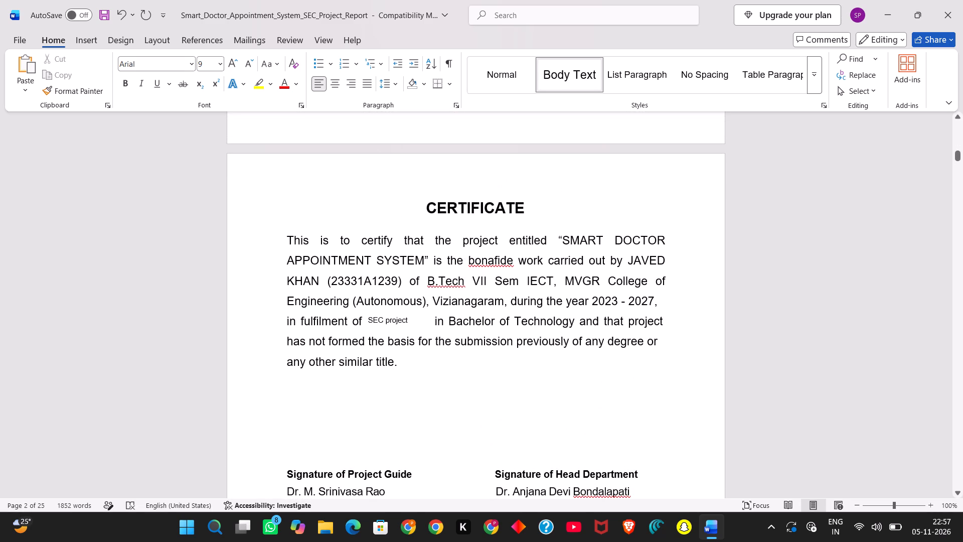
double_click(395, 283)
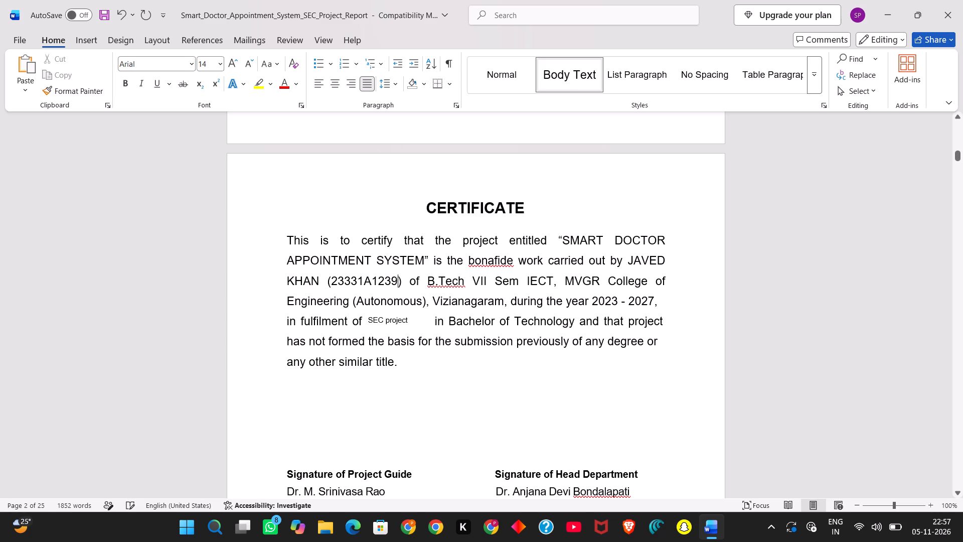
left_click(395, 283)
key("BackSpace")
key("BackSpace")
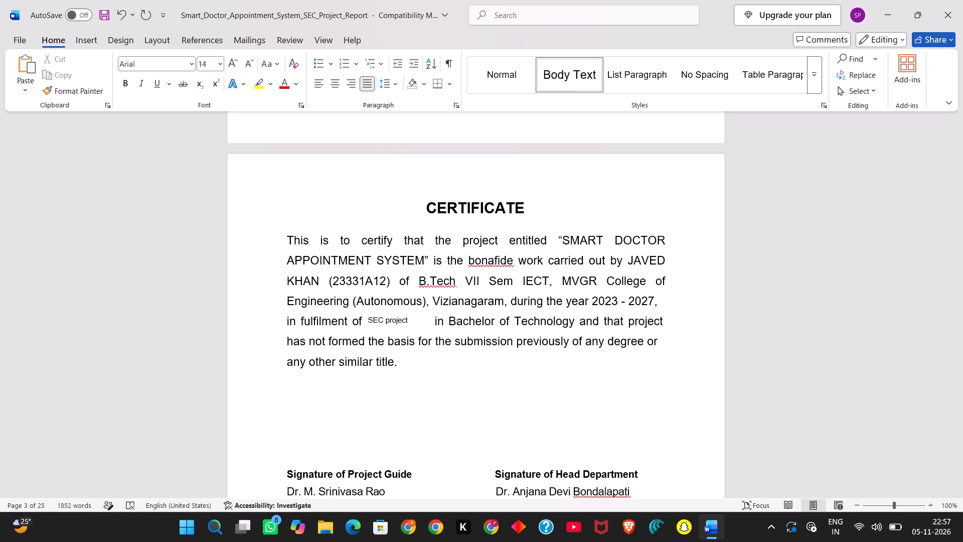
key("Insert")
key("End")
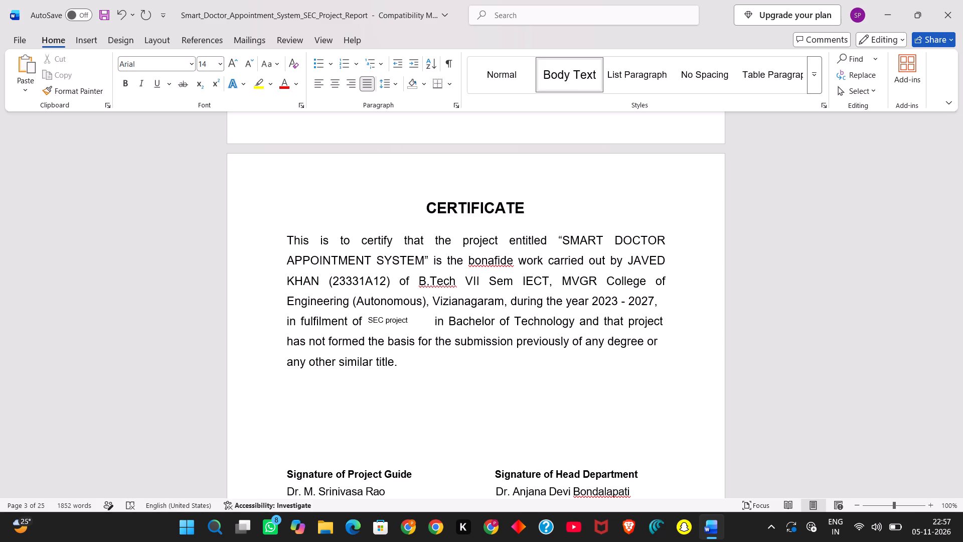
left_click(384, 279)
key("0")
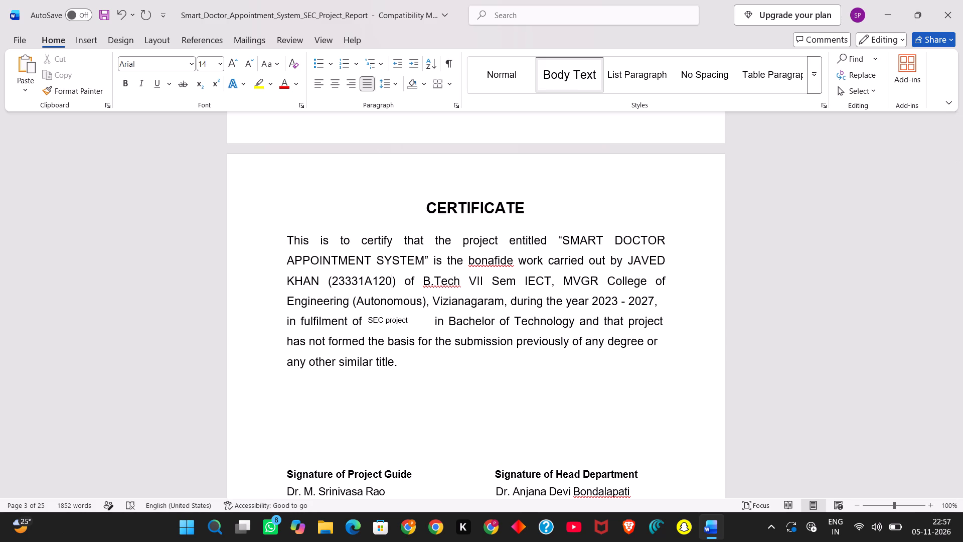
key("1")
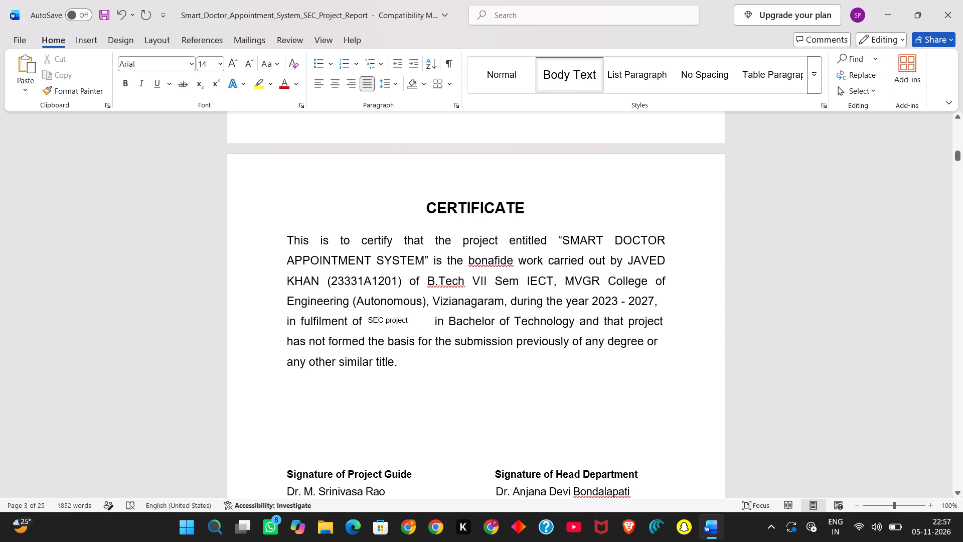
Delete the small "SEC project" text after "in fulfilment of" in the certificate, keeping the gap before "in Bachelor of Technology".
left_click(408, 321)
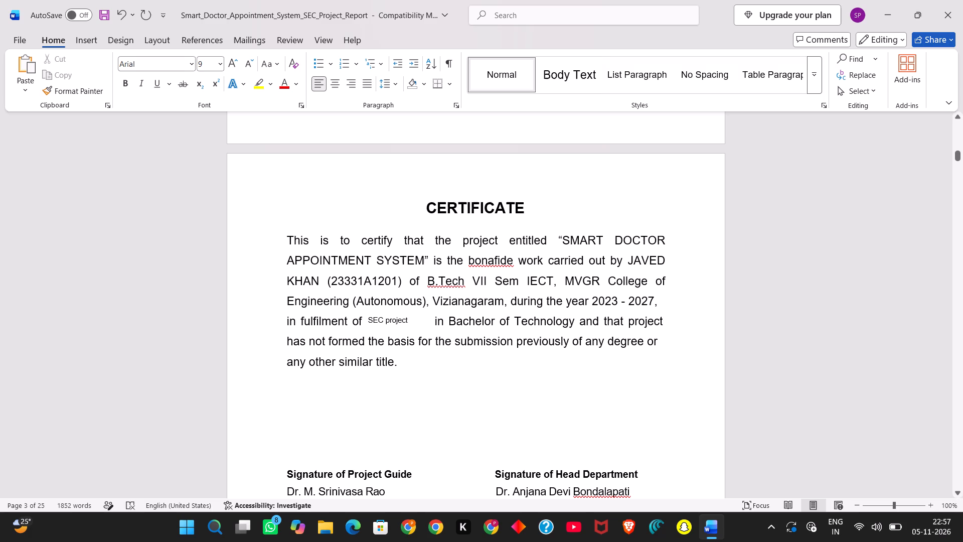
key("BackSpace")
key("BackSpace")
key("BackSpace")
key("BackSpace")
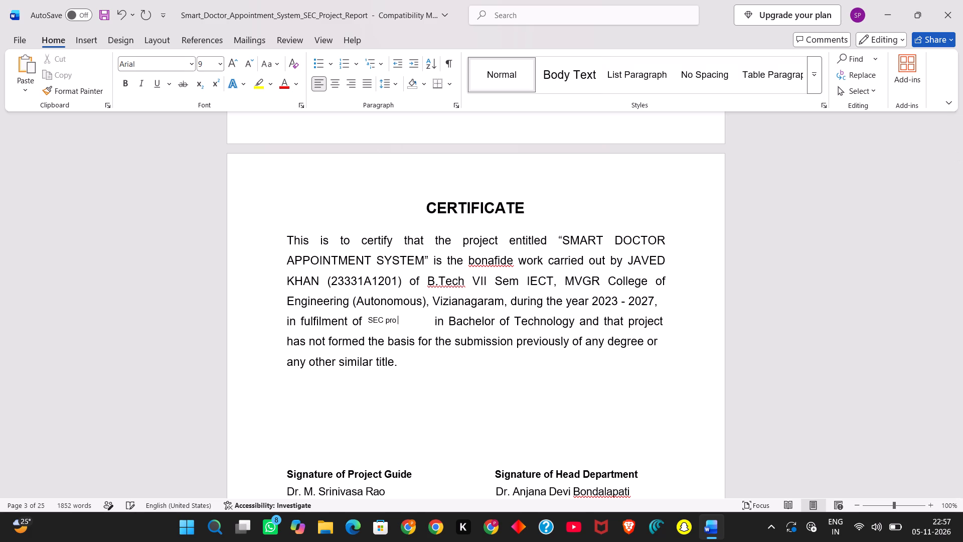
key("BackSpace")
key("BackSpace")
key("BackSpace")
key("BackSpace")
key("BackSpace")
key("BackSpace")
key("BackSpace")
key("BackSpace")
key("BackSpace")
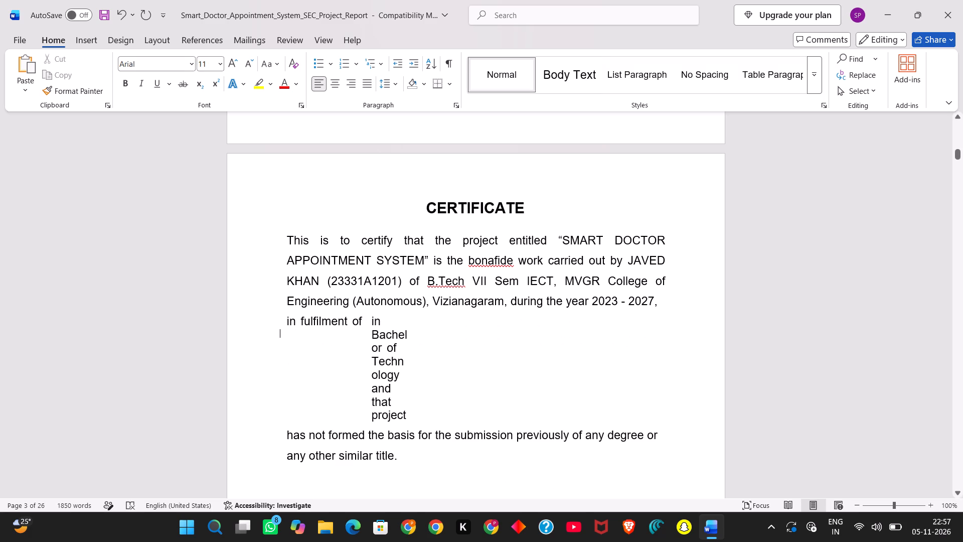
key("ctrl+z")
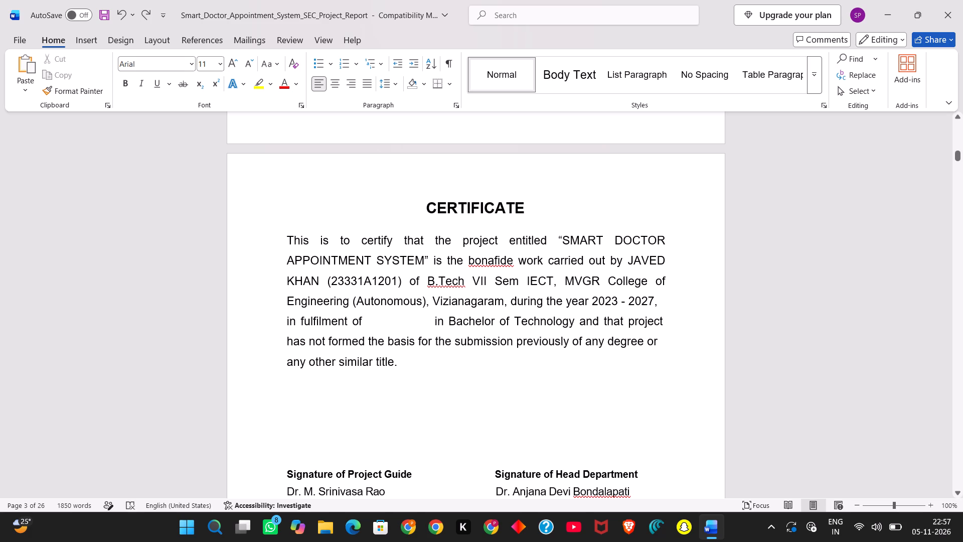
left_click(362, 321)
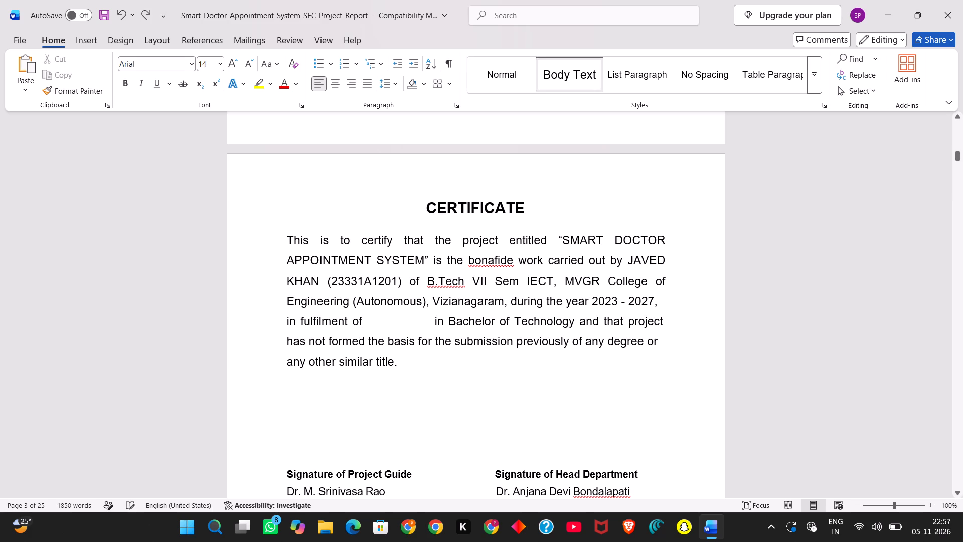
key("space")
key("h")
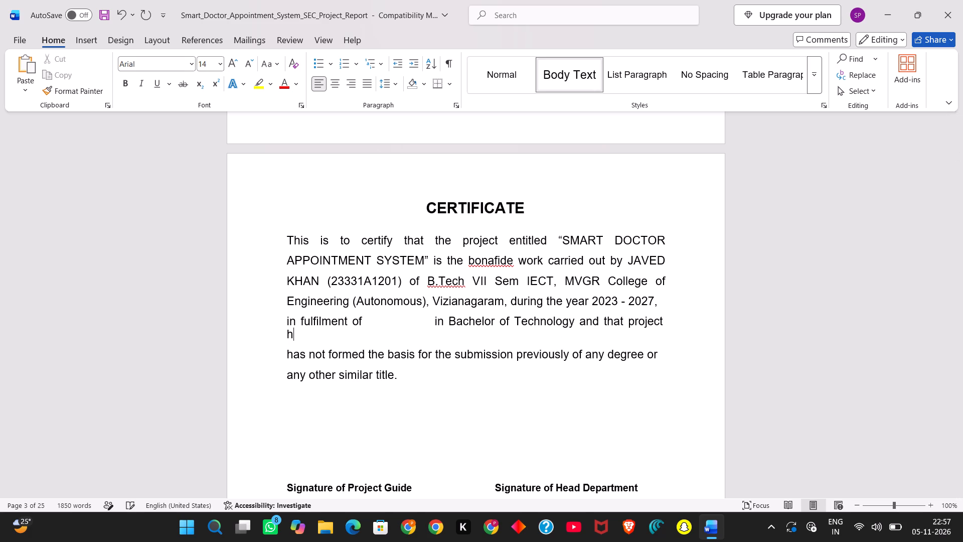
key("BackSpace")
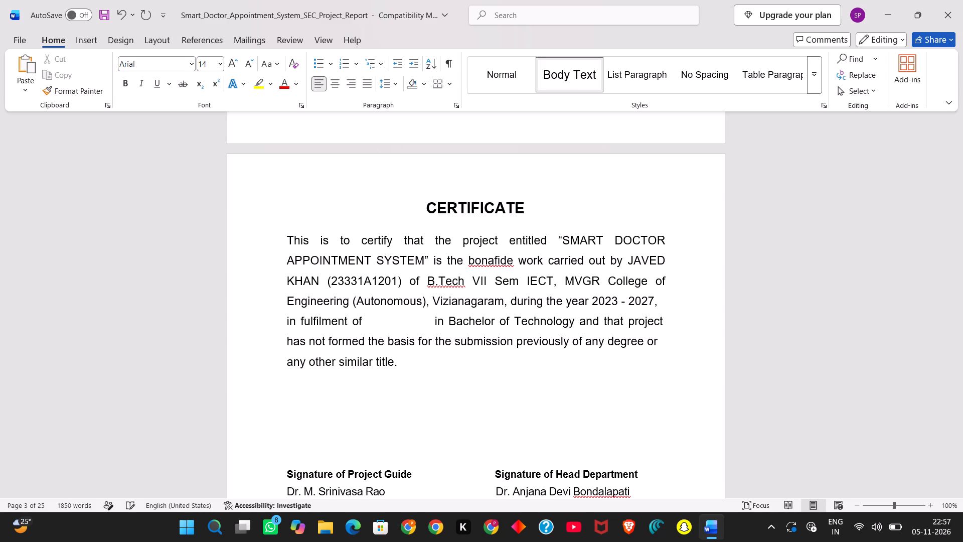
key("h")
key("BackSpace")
Remove the leading space before "in Bachelor of Technology" in the certificate, undoing the further deletions that collapse the gap.
left_click(432, 322)
key("BackSpace")
key("BackSpace")
key("BackSpace")
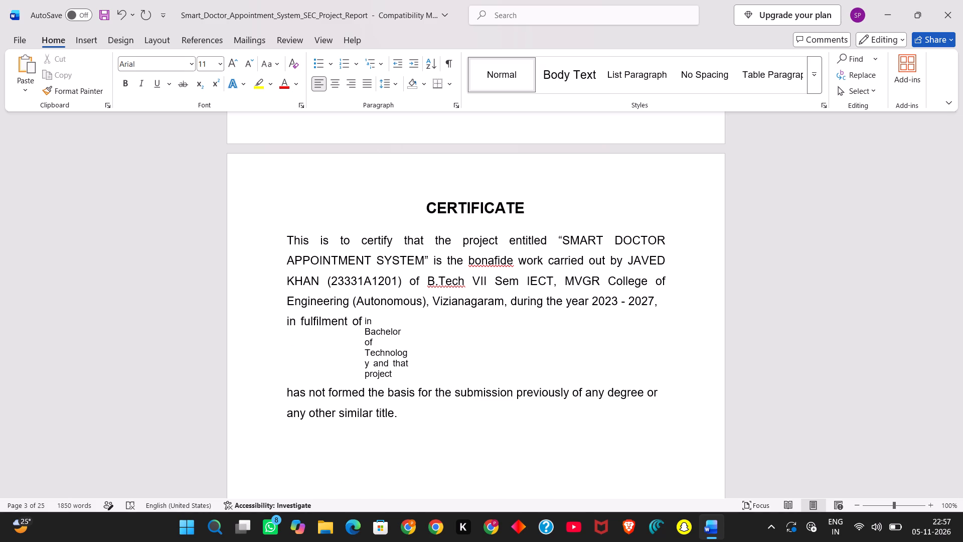
key("ctrl+z")
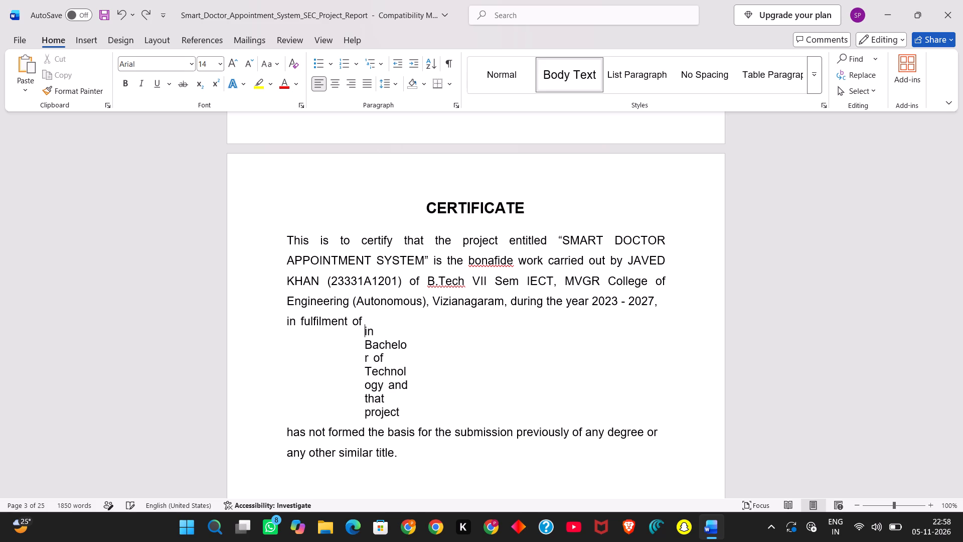
key("ctrl+z")
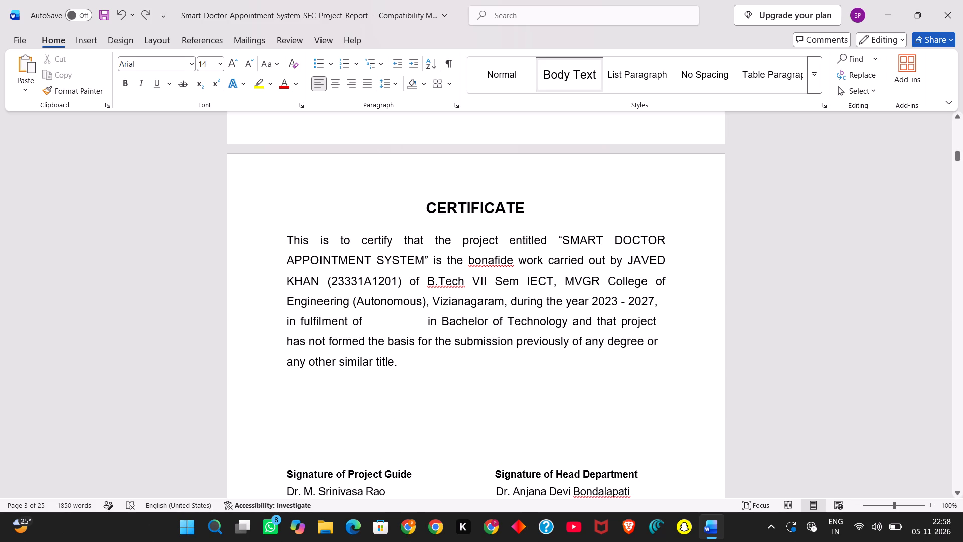
Add "sec project" after "in fulfilment of" in the certificate paragraph.
left_click(362, 321)
key("BackSpace")
type("f")
key("space")
key("h")
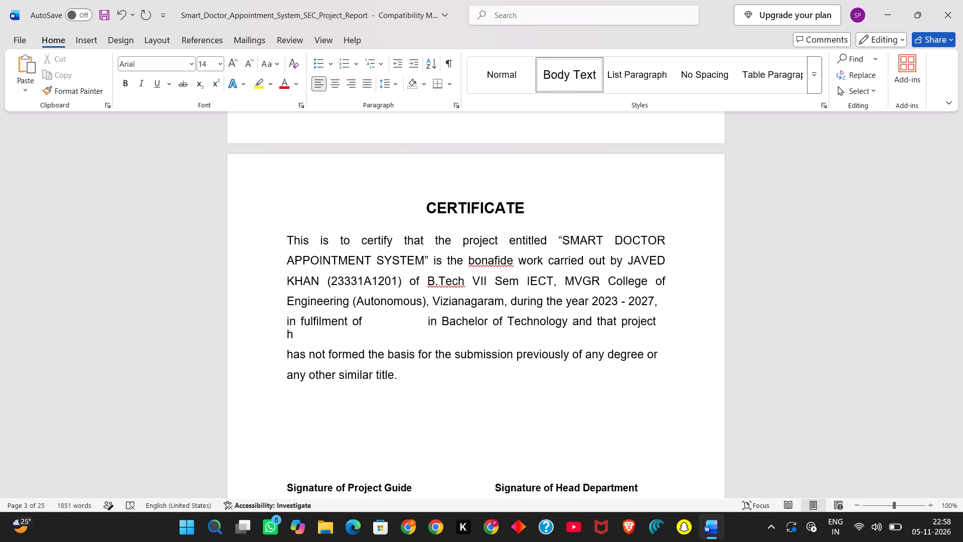
key("BackSpace")
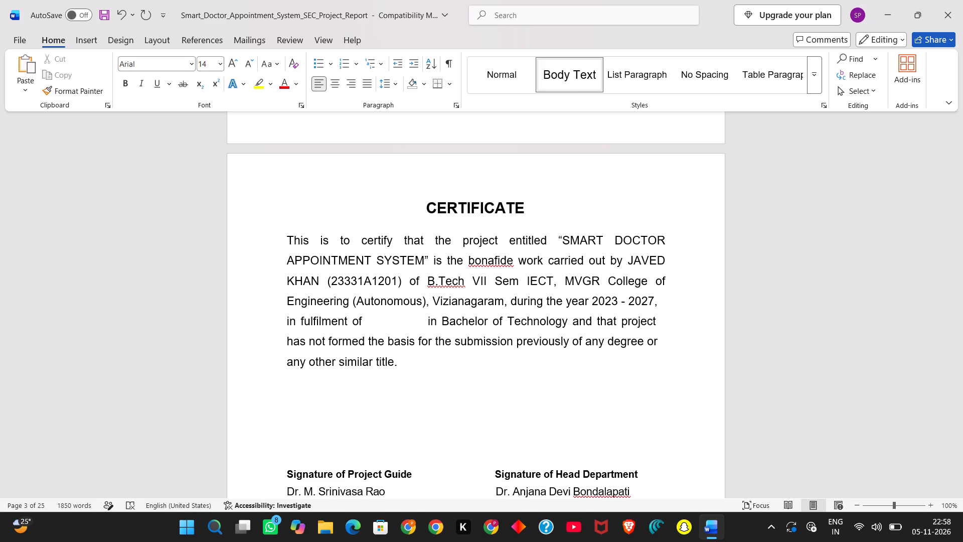
type("sec")
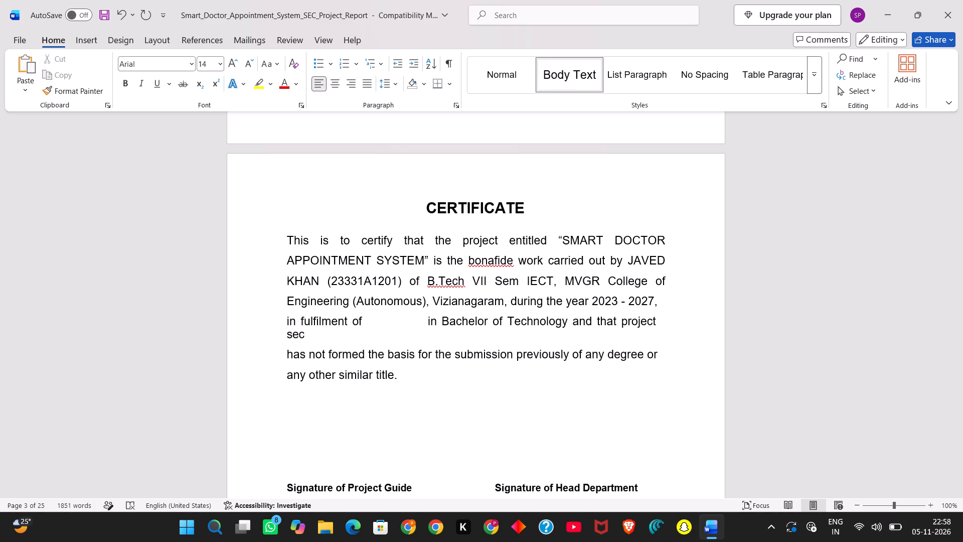
key("space")
key("p")
key("r")
type("oje")
type("ct")
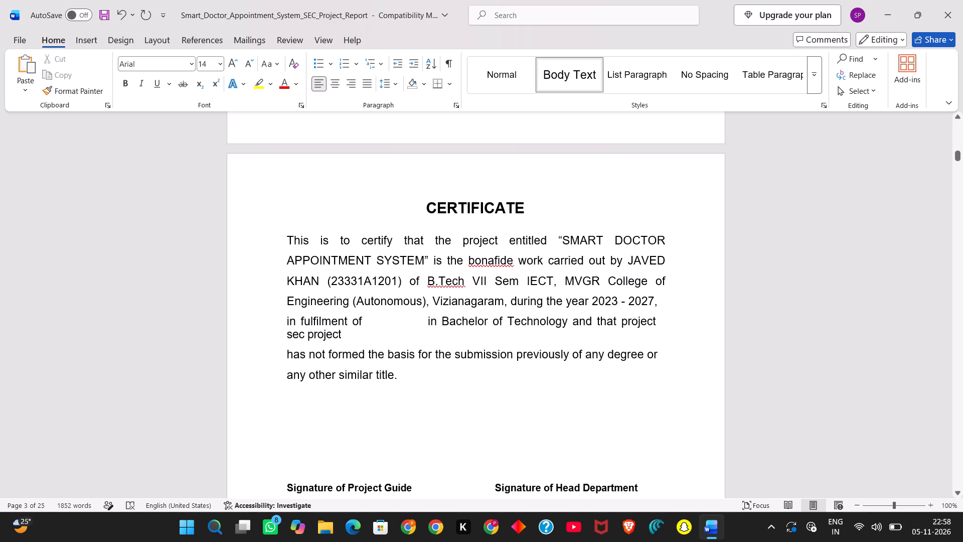
Try to bring "sec project" up beside "in fulfilment of" by replacing the space between them with four spaces.
left_click(286, 337)
key("BackSpace")
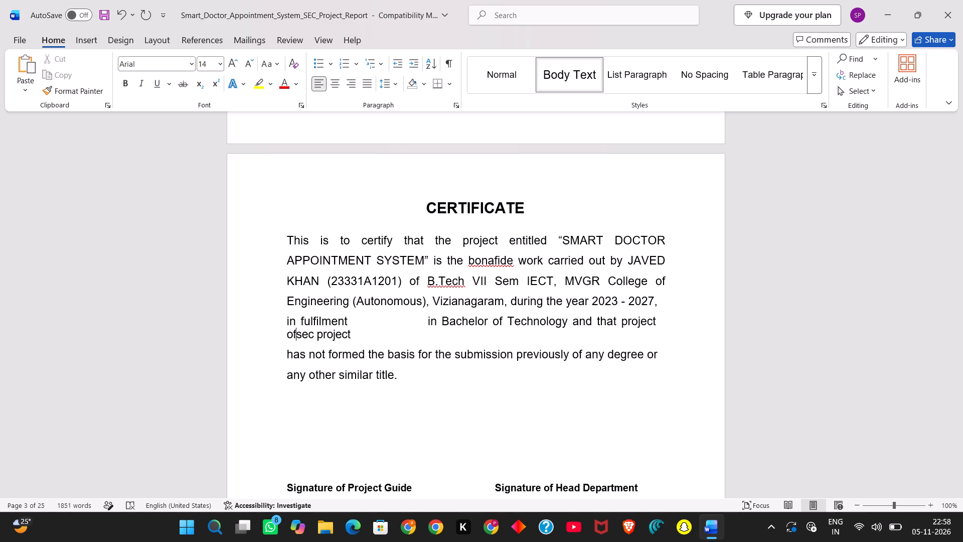
key("BackSpace")
key("f")
key("space")
key("space")
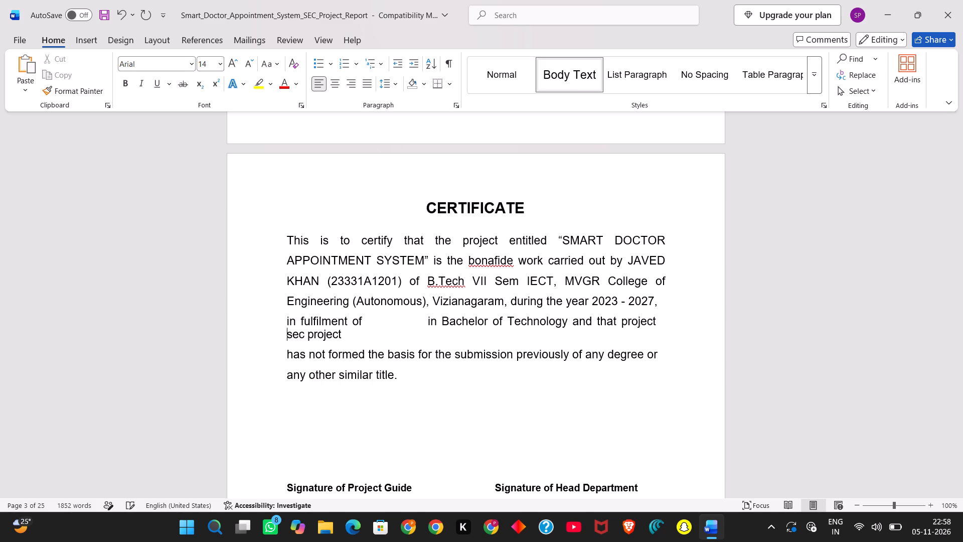
key("space")
key("space")
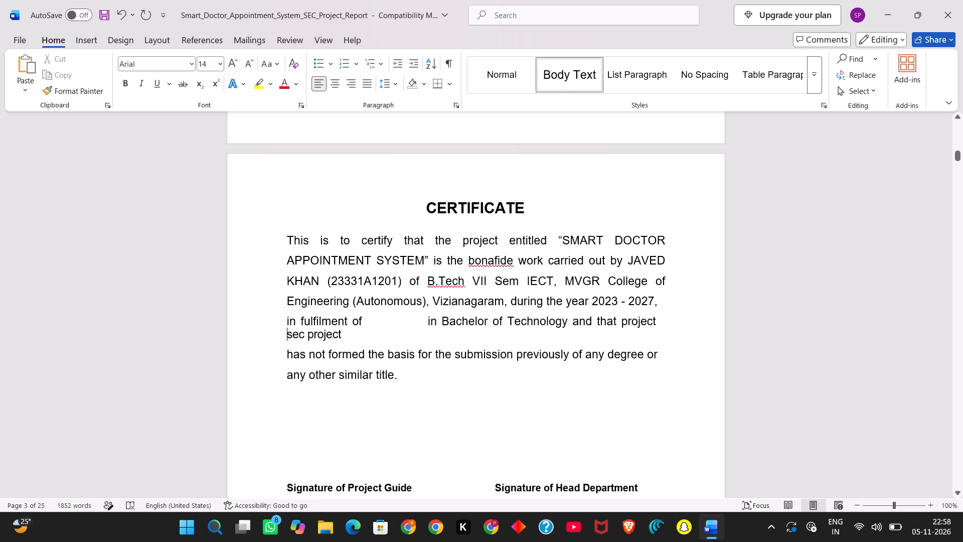
Select the wrapped "sec project" text below "in fulfilment of" in the certificate.
left_click_drag(340, 337, 260, 344)
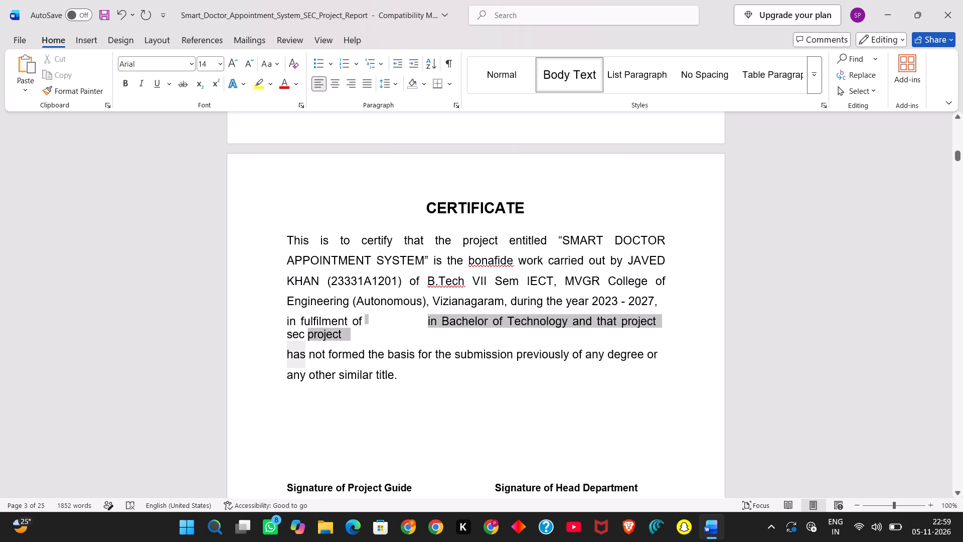
left_click_drag(260, 344, 355, 335)
left_click(355, 335)
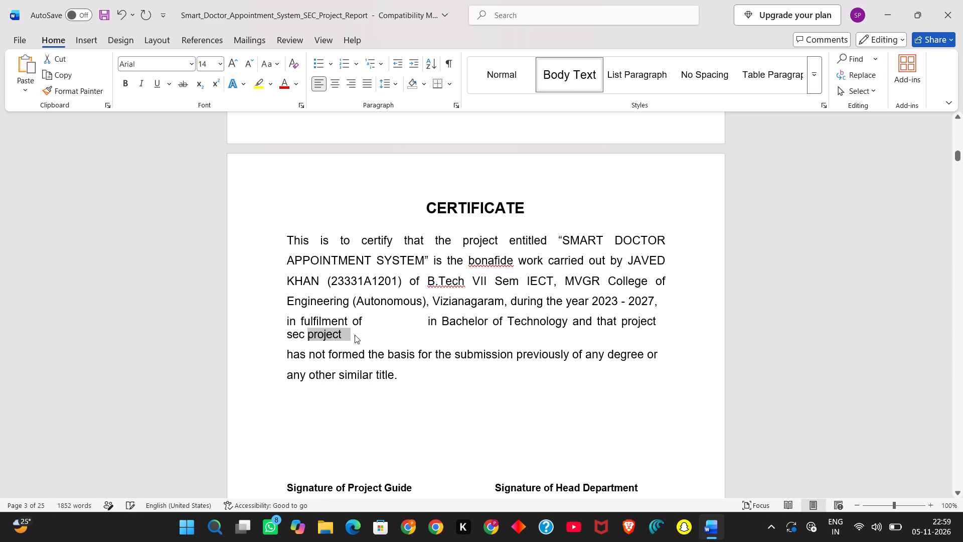
left_click_drag(341, 335, 291, 336)
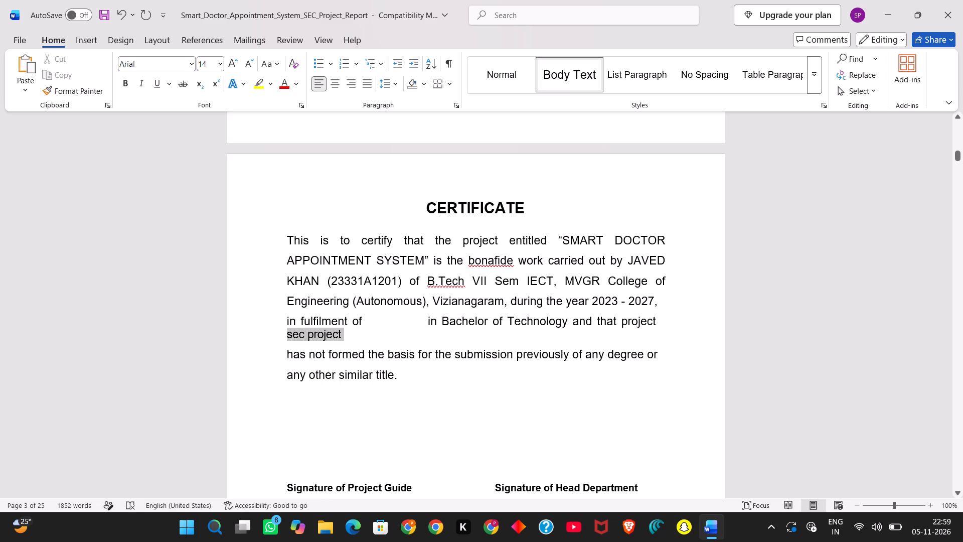
left_click_drag(291, 336, 292, 336)
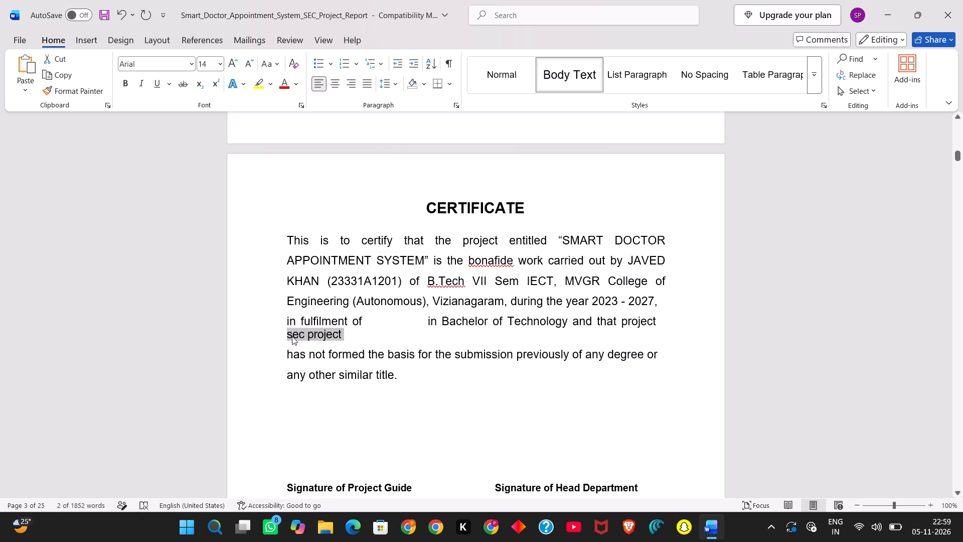
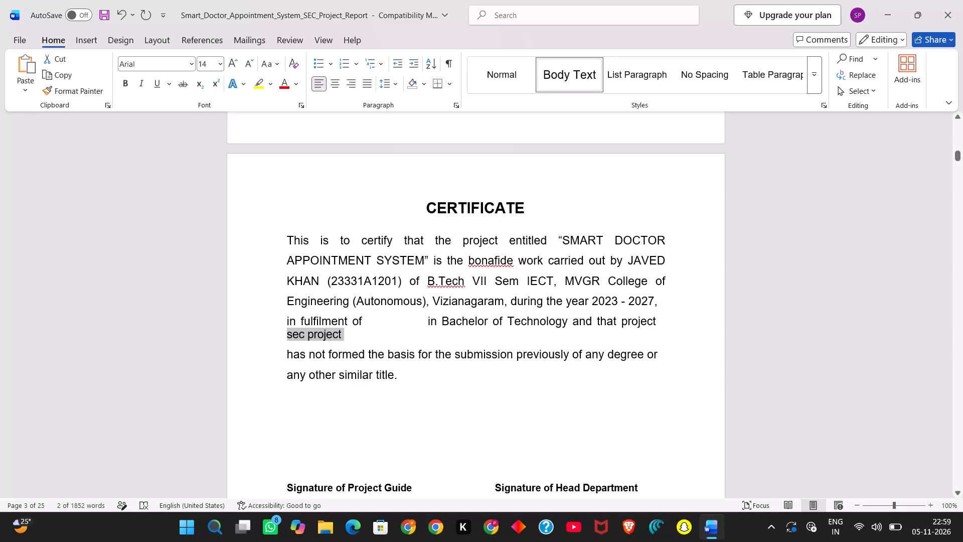
Copy the certificate text from "in Bachelor of Technology" through "any other similar title.".
left_click_drag(427, 320, 443, 333)
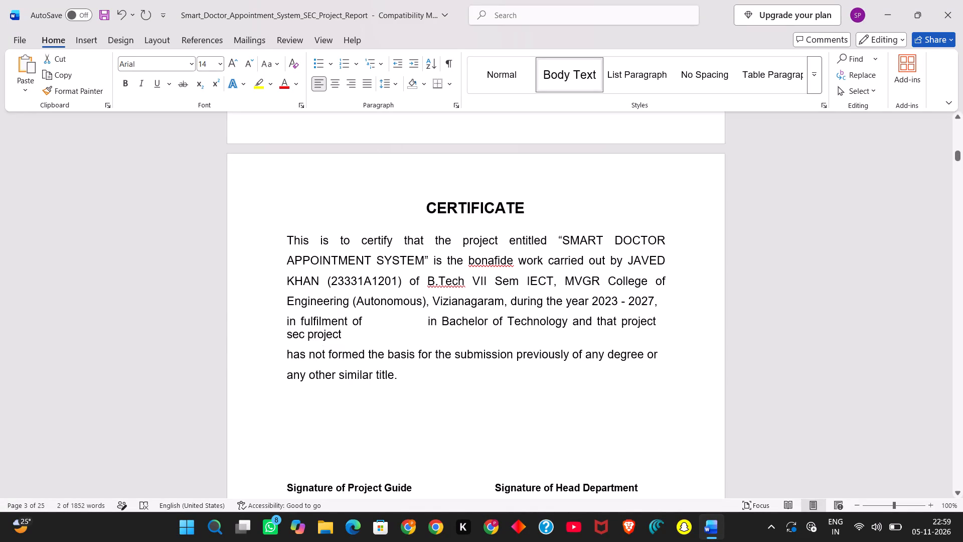
left_click_drag(443, 333, 455, 378)
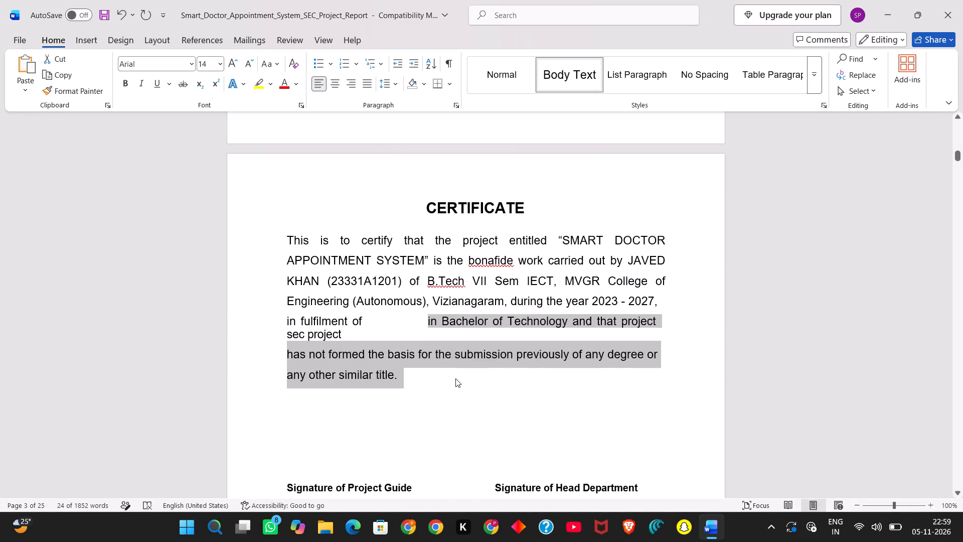
key("ctrl+c")
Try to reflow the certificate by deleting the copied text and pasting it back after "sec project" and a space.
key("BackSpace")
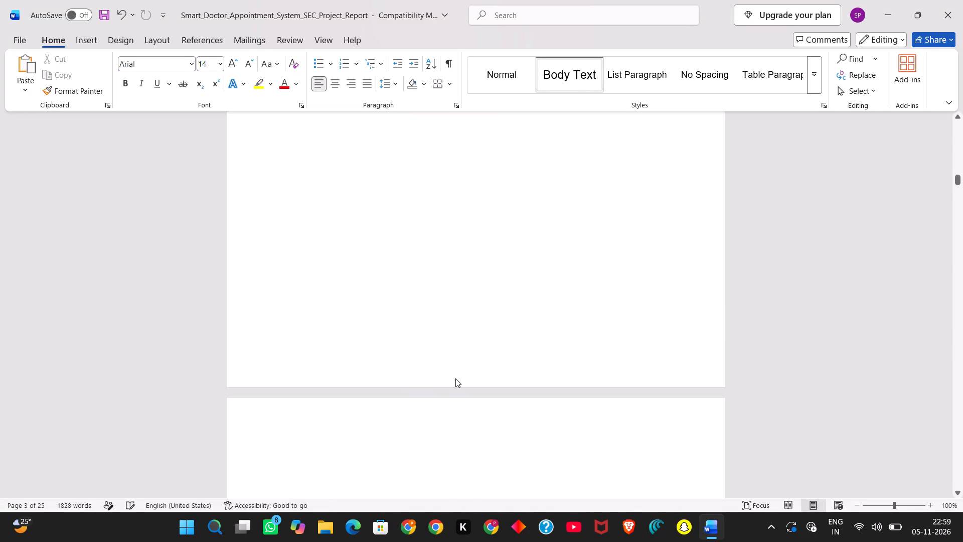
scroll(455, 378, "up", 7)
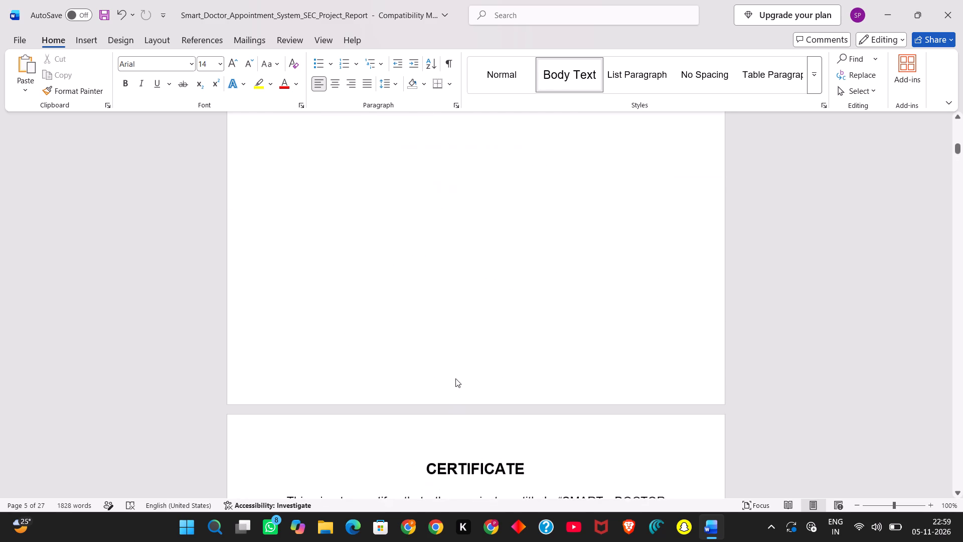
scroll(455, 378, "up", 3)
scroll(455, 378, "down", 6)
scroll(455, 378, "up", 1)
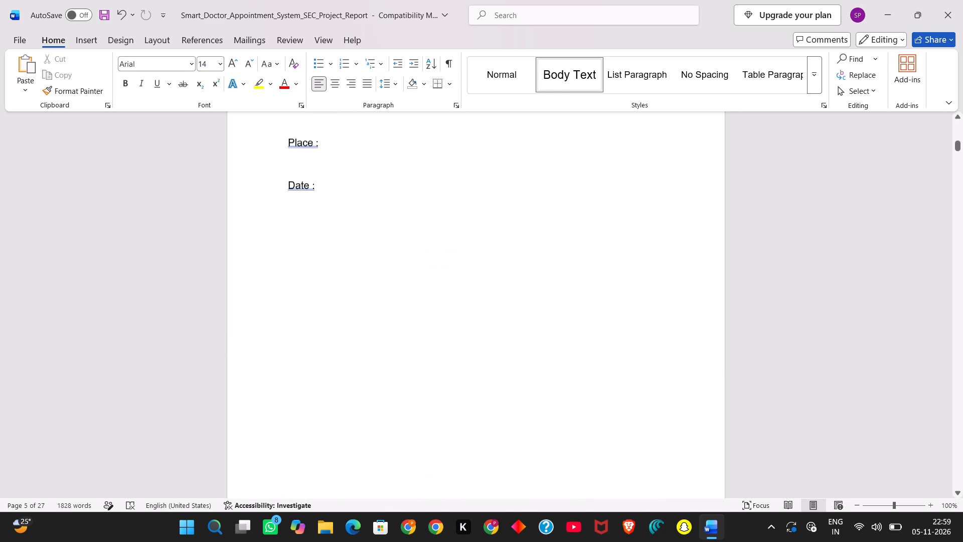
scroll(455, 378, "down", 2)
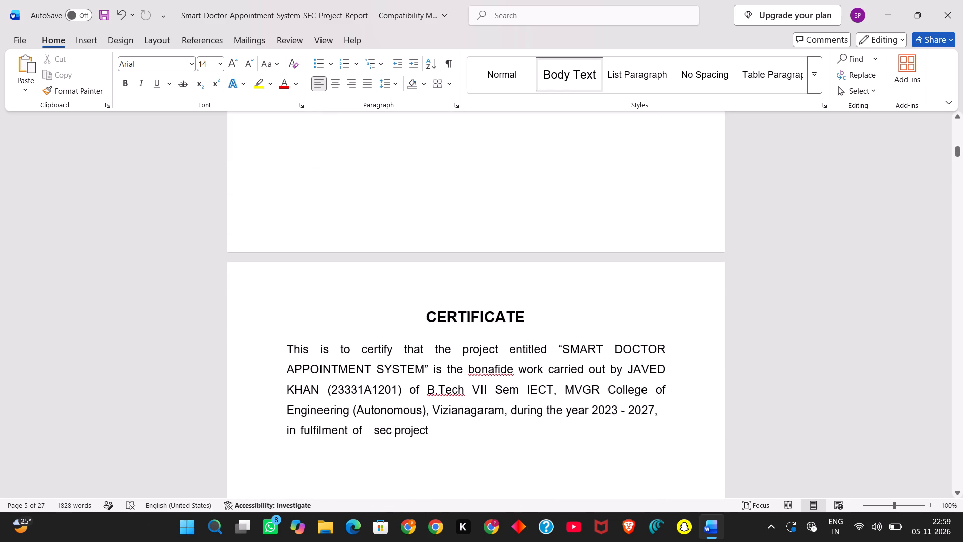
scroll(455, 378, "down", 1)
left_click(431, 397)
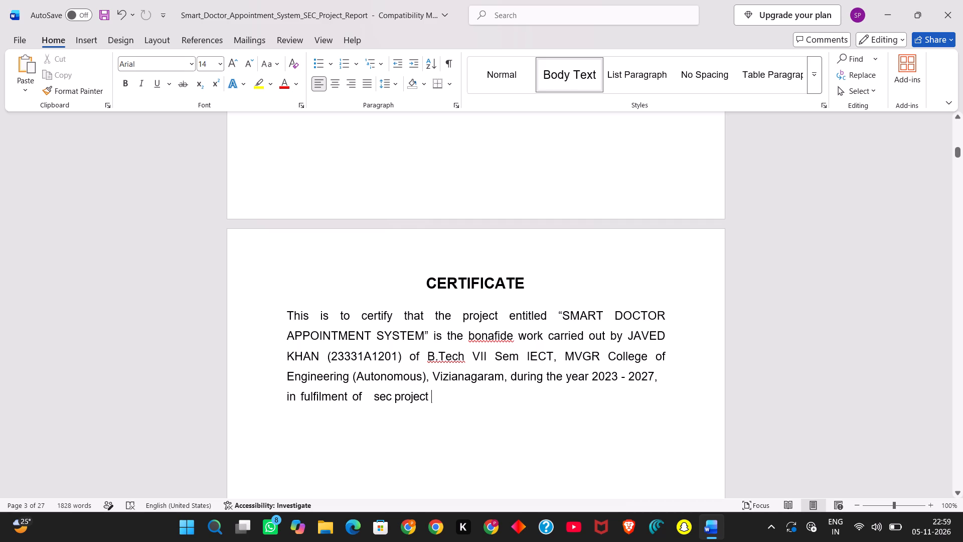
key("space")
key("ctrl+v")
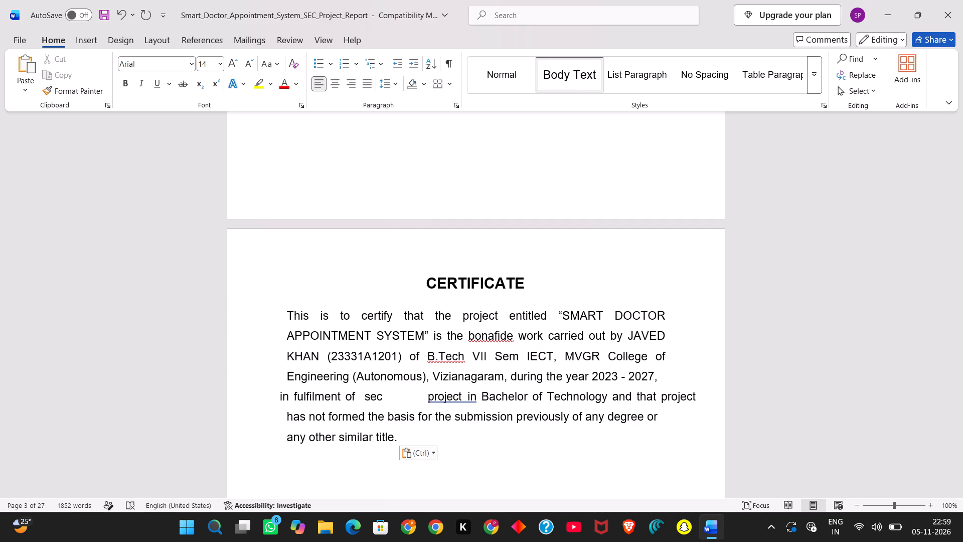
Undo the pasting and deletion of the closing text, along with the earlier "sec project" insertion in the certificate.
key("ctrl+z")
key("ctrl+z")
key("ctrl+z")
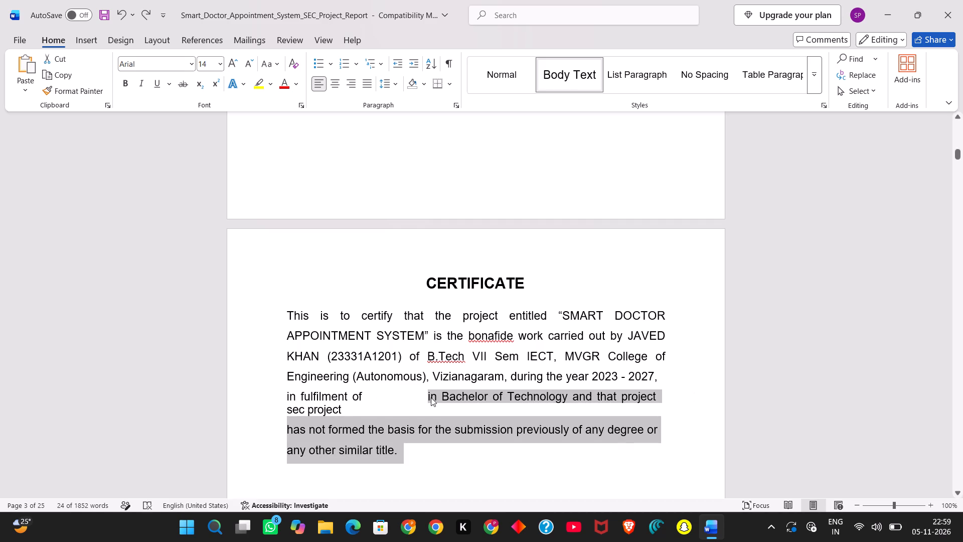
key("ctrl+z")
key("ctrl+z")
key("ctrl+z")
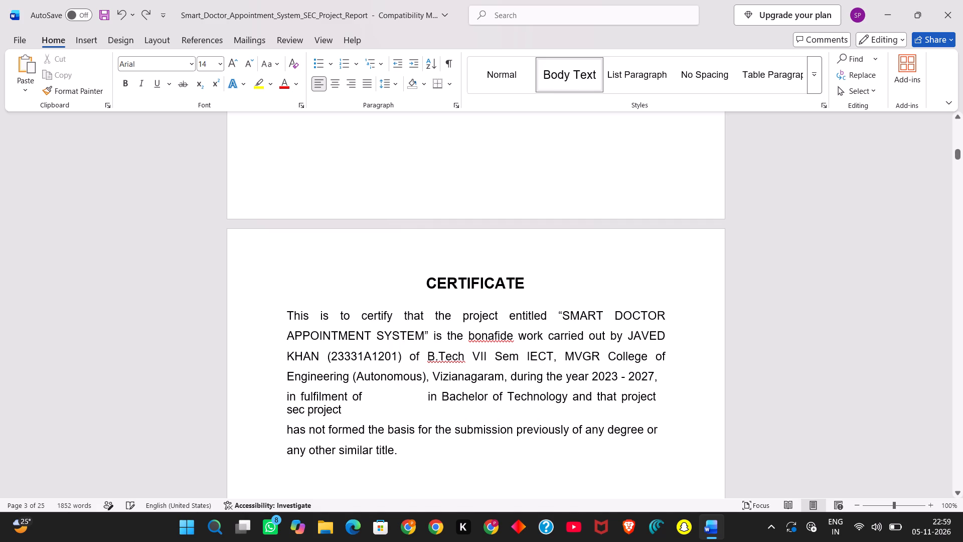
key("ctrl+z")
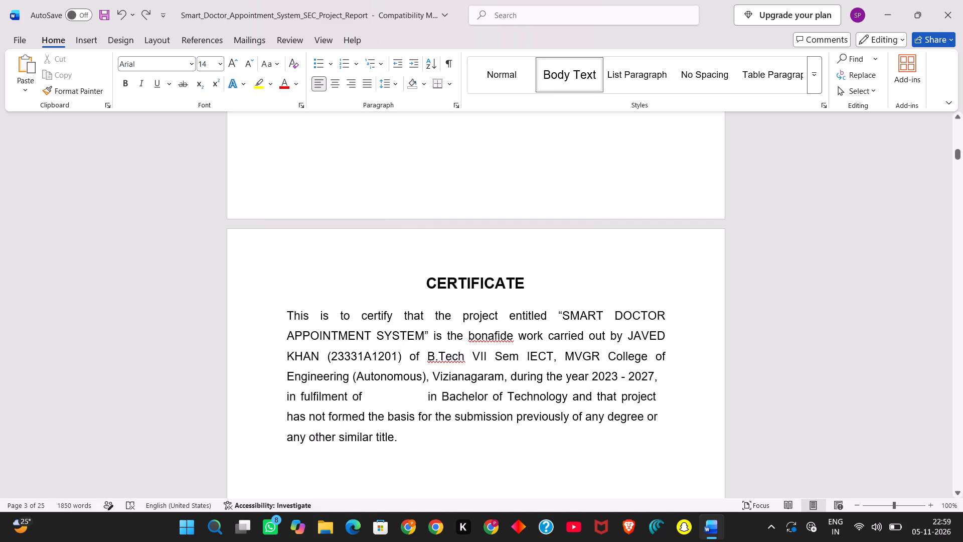
Delete the certificate text from "in Bachelor of Technology" through "any other similar title.".
left_click_drag(427, 395, 435, 413)
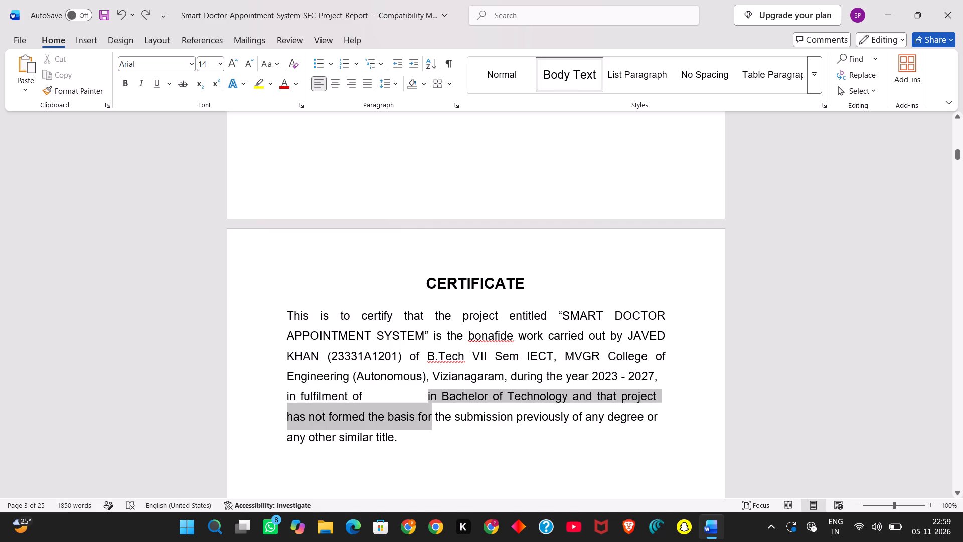
left_click_drag(435, 413, 436, 441)
key("BackSpace")
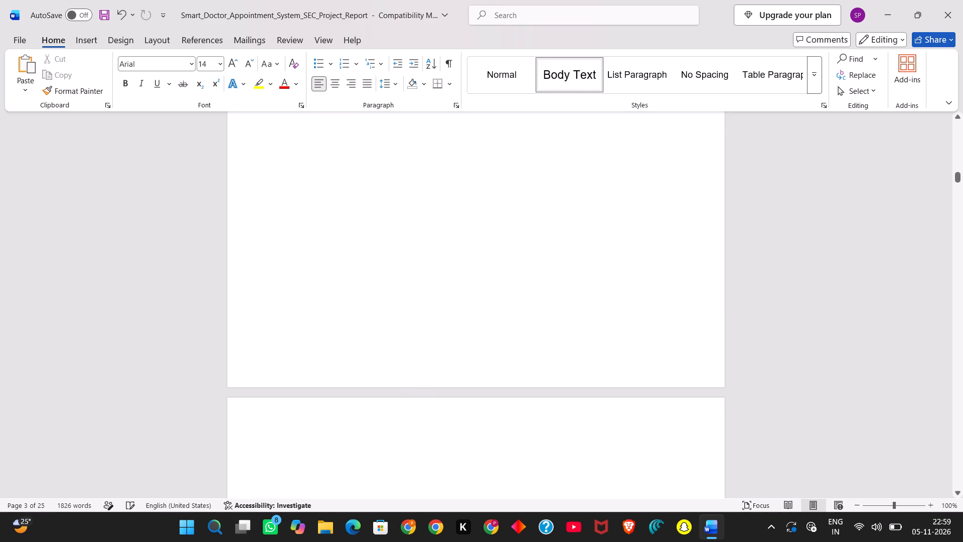
Add "sec project" after "in fulfilment of" in the certificate and paste the copied closing text behind it.
scroll(447, 487, "up", 1)
scroll(447, 490, "down", 4)
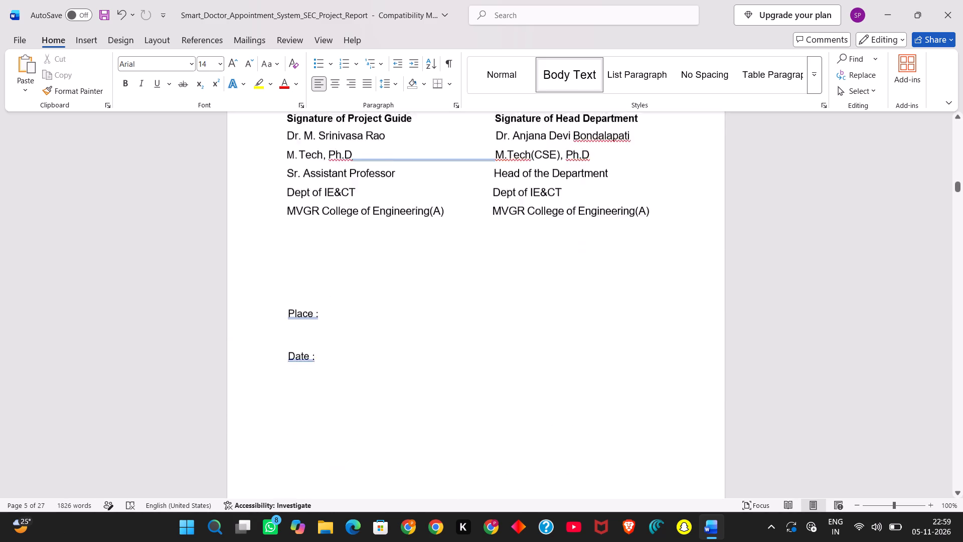
scroll(447, 490, "up", 3)
scroll(447, 490, "down", 1)
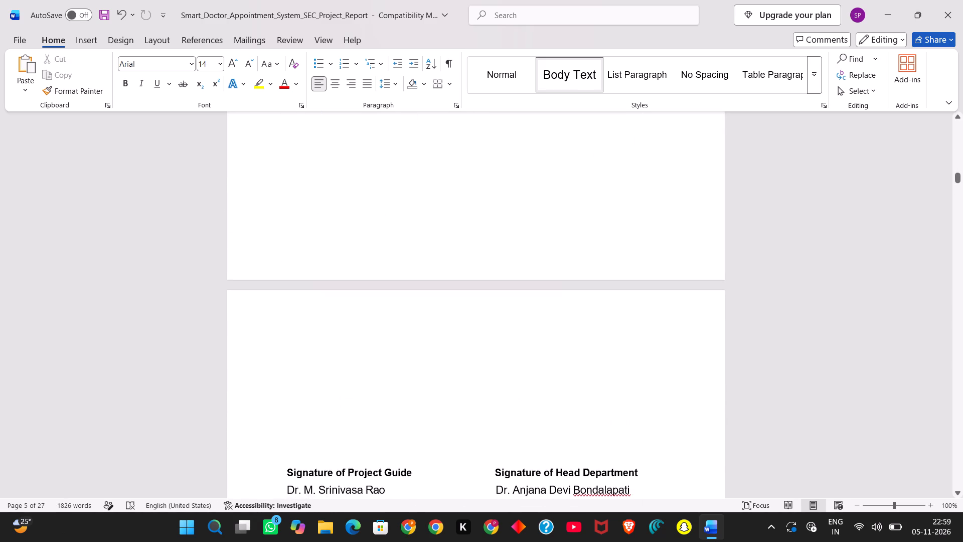
scroll(447, 490, "up", 4)
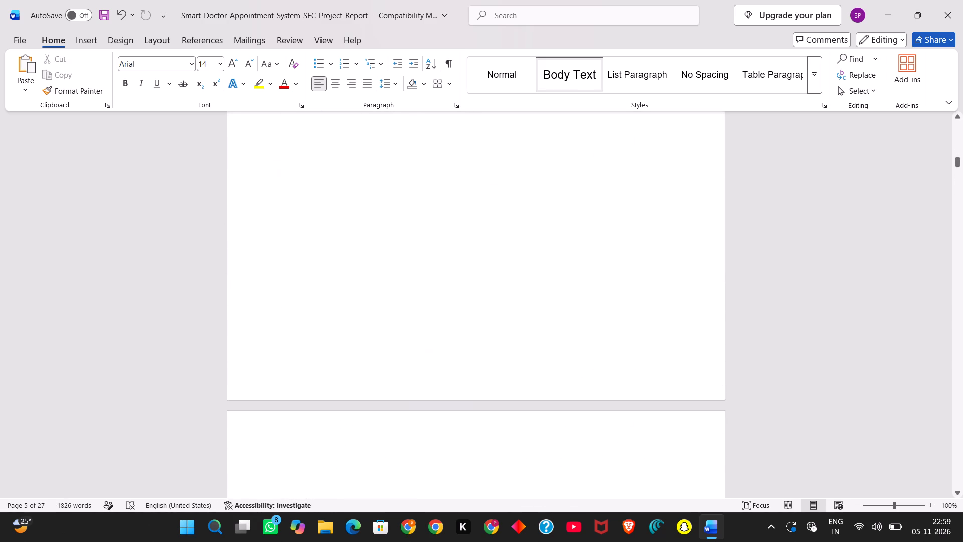
scroll(447, 490, "up", 1)
scroll(447, 490, "down", 3)
scroll(447, 490, "up", 1)
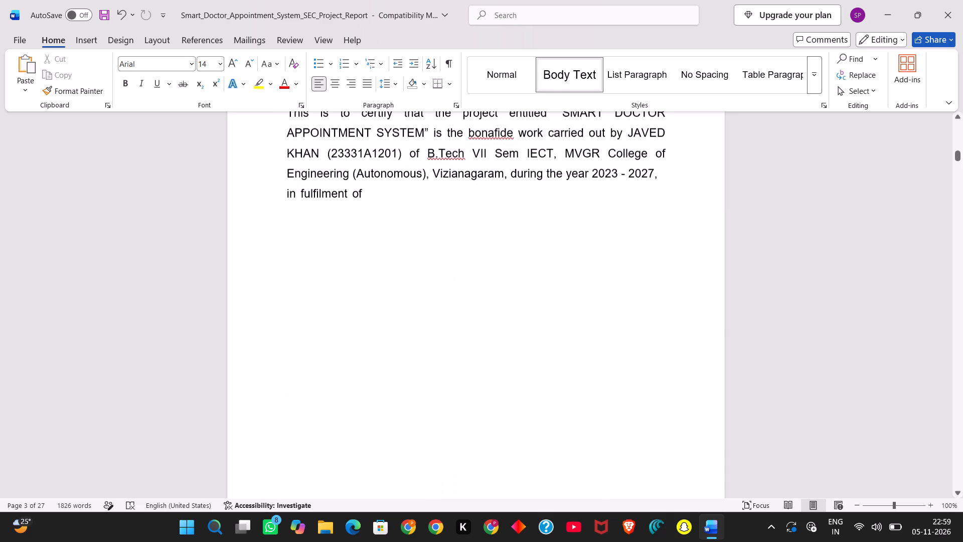
left_click(364, 197)
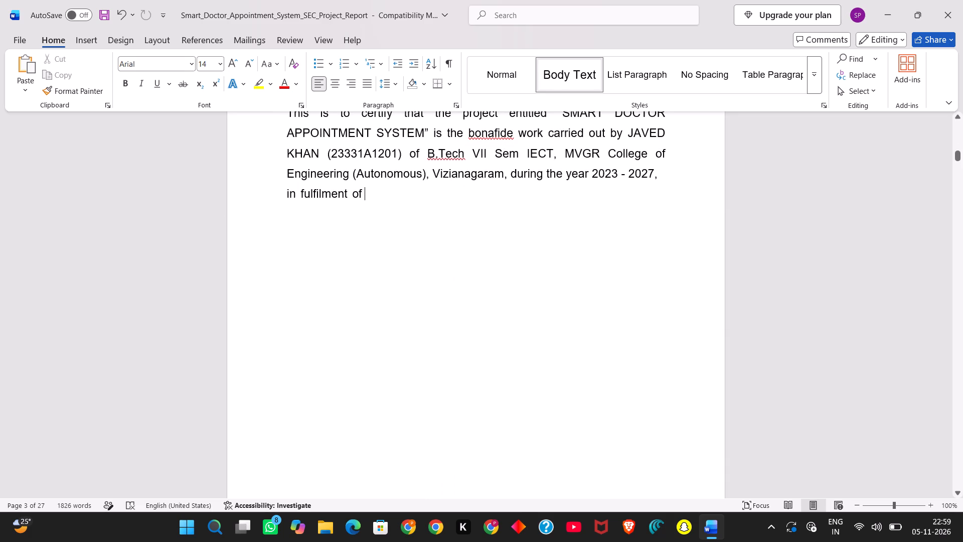
type("se")
type("c pr")
type("oject")
key("space")
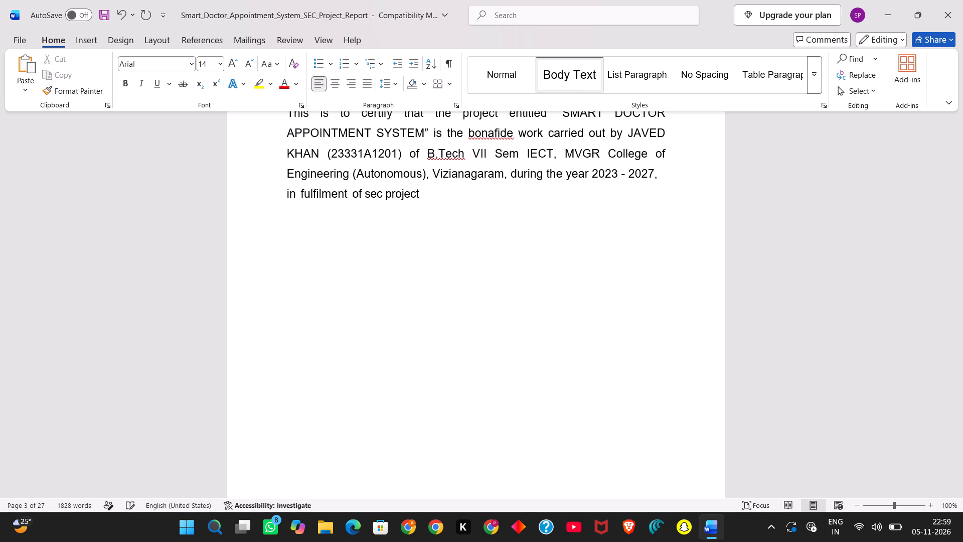
key("ctrl+v")
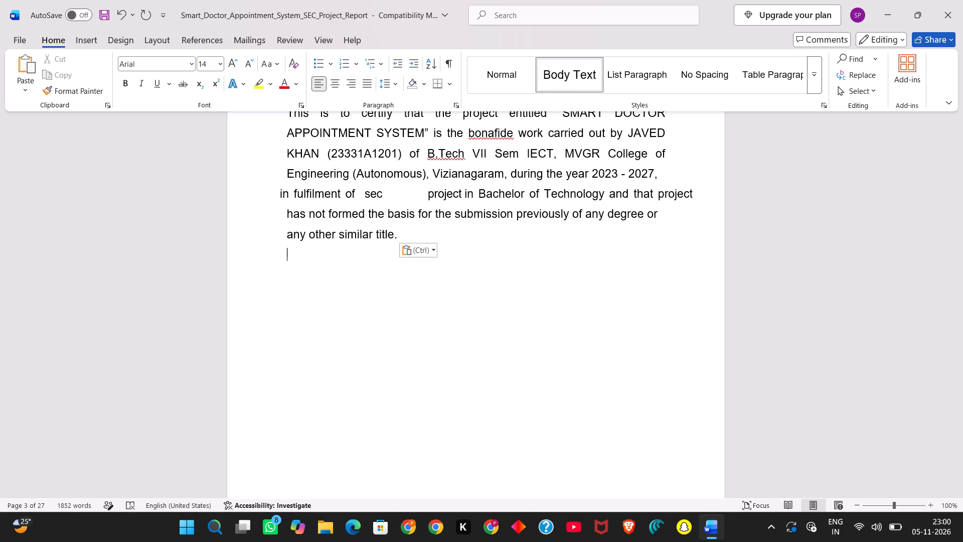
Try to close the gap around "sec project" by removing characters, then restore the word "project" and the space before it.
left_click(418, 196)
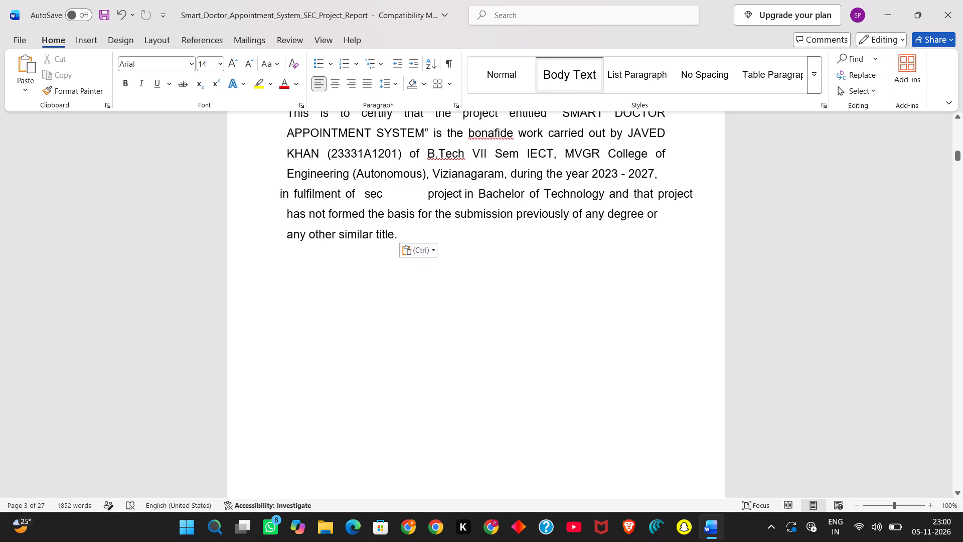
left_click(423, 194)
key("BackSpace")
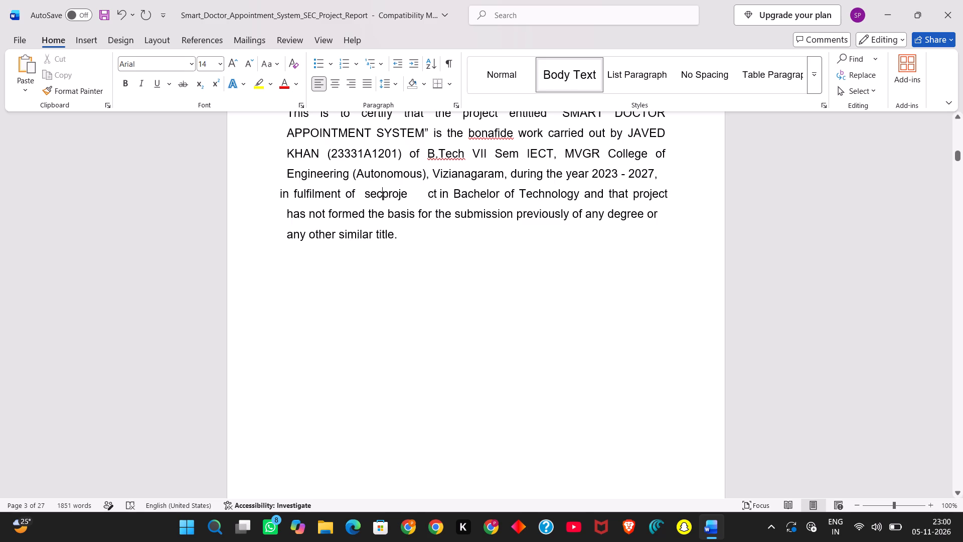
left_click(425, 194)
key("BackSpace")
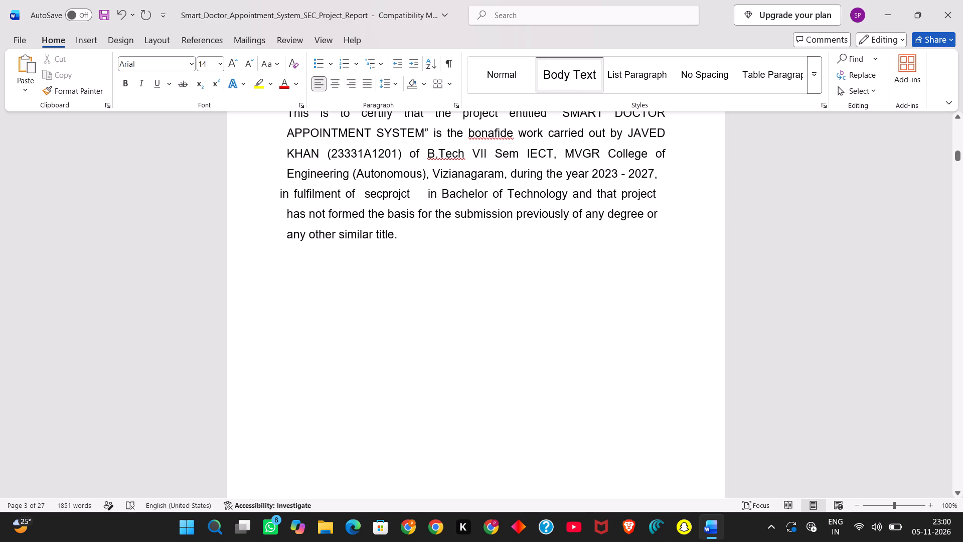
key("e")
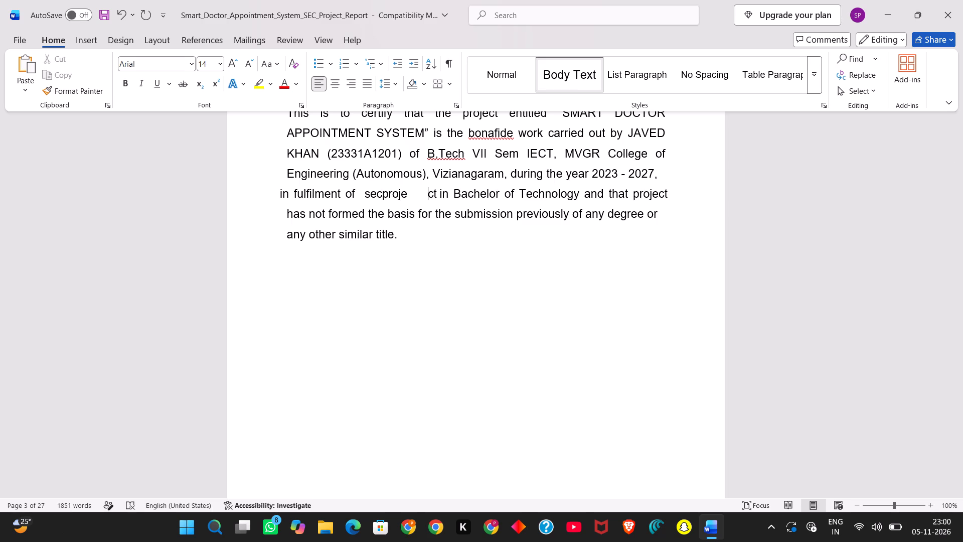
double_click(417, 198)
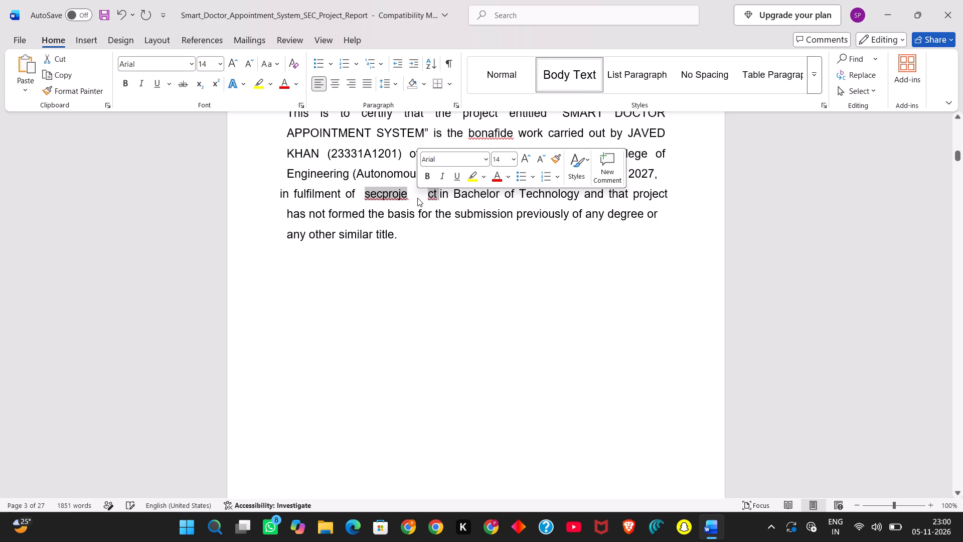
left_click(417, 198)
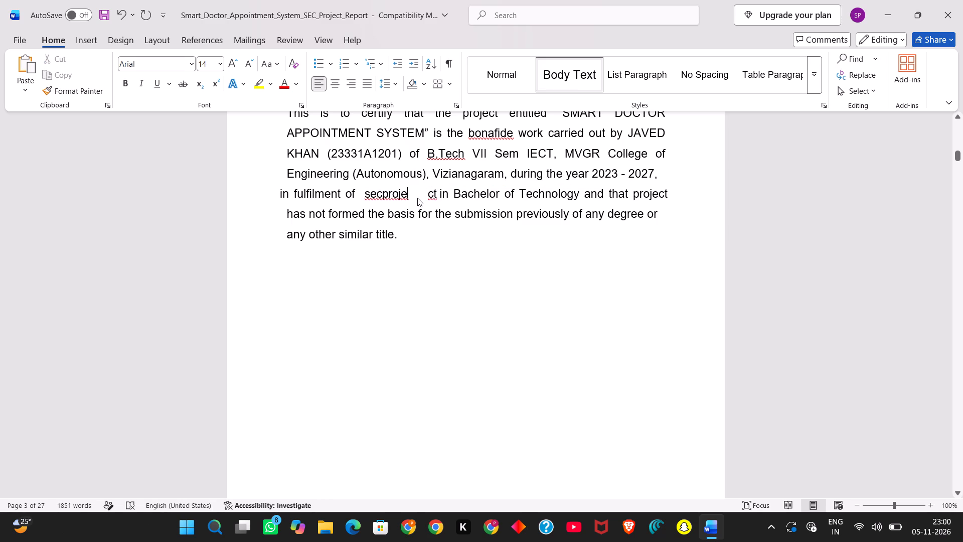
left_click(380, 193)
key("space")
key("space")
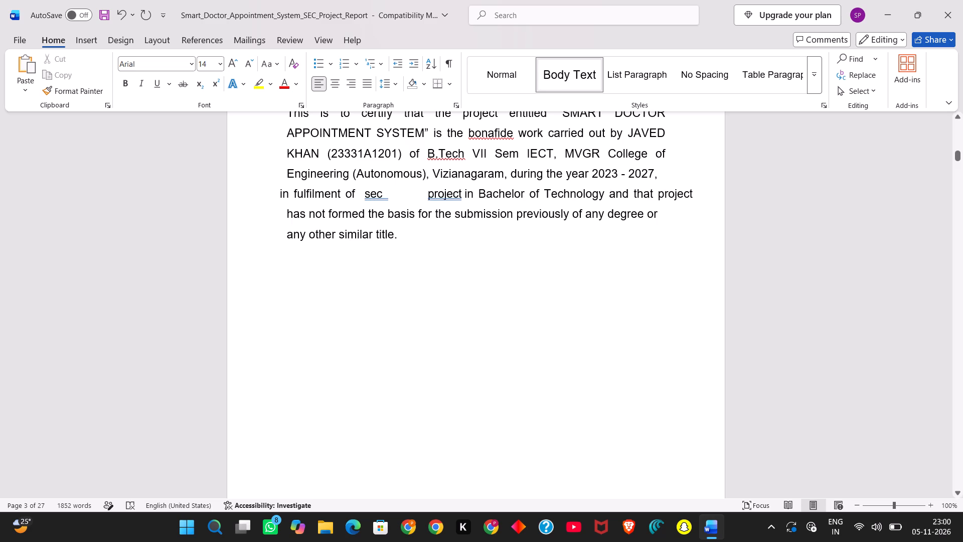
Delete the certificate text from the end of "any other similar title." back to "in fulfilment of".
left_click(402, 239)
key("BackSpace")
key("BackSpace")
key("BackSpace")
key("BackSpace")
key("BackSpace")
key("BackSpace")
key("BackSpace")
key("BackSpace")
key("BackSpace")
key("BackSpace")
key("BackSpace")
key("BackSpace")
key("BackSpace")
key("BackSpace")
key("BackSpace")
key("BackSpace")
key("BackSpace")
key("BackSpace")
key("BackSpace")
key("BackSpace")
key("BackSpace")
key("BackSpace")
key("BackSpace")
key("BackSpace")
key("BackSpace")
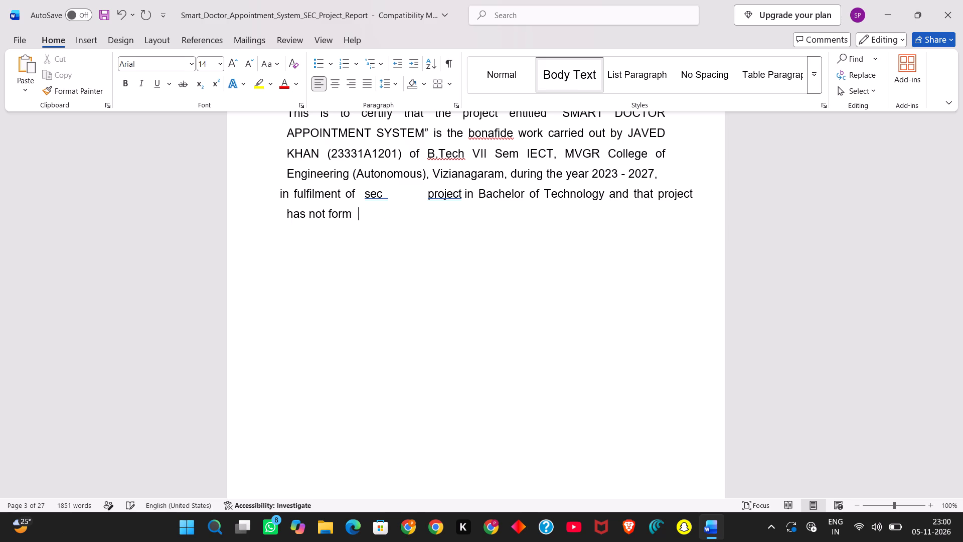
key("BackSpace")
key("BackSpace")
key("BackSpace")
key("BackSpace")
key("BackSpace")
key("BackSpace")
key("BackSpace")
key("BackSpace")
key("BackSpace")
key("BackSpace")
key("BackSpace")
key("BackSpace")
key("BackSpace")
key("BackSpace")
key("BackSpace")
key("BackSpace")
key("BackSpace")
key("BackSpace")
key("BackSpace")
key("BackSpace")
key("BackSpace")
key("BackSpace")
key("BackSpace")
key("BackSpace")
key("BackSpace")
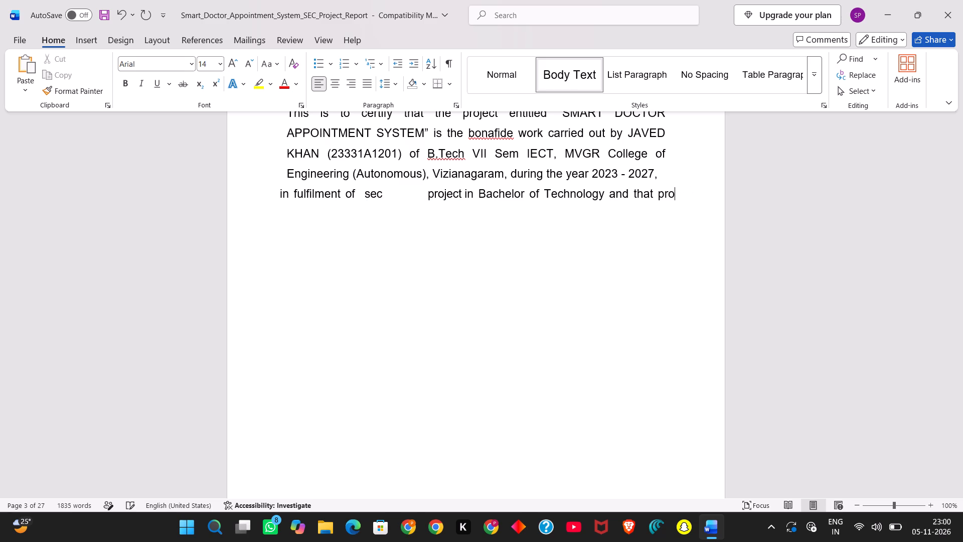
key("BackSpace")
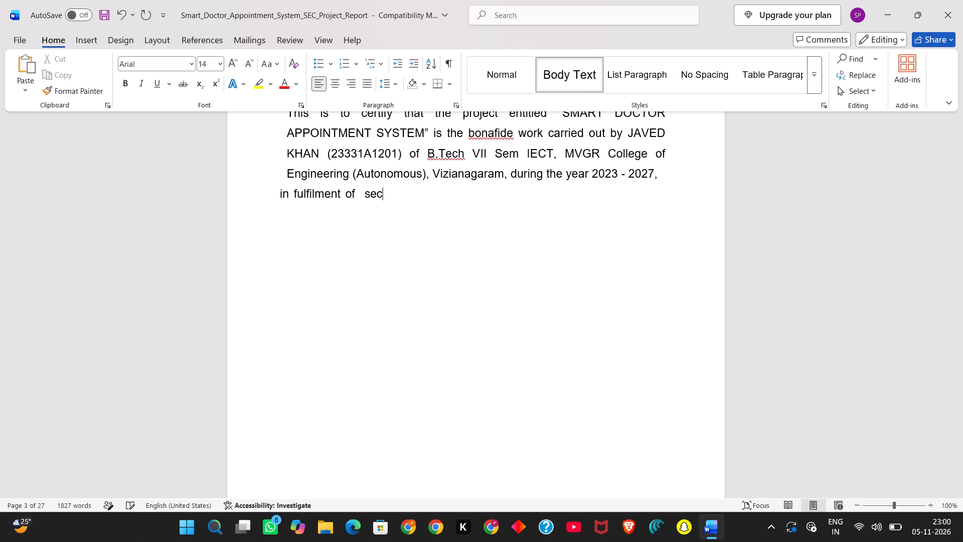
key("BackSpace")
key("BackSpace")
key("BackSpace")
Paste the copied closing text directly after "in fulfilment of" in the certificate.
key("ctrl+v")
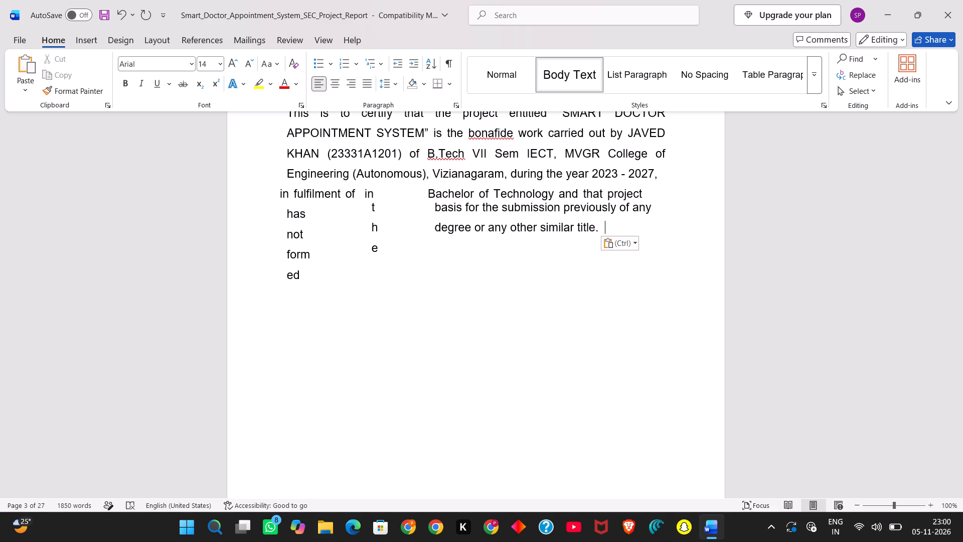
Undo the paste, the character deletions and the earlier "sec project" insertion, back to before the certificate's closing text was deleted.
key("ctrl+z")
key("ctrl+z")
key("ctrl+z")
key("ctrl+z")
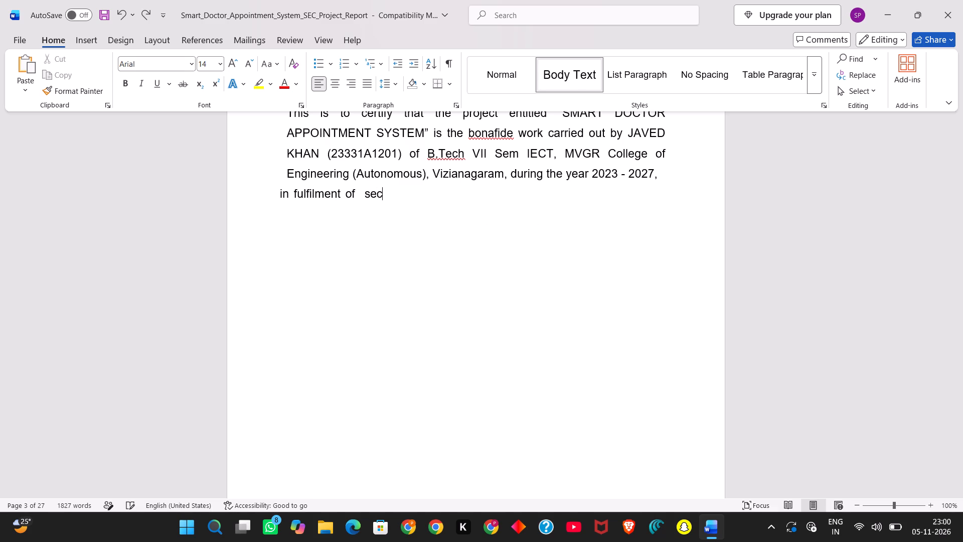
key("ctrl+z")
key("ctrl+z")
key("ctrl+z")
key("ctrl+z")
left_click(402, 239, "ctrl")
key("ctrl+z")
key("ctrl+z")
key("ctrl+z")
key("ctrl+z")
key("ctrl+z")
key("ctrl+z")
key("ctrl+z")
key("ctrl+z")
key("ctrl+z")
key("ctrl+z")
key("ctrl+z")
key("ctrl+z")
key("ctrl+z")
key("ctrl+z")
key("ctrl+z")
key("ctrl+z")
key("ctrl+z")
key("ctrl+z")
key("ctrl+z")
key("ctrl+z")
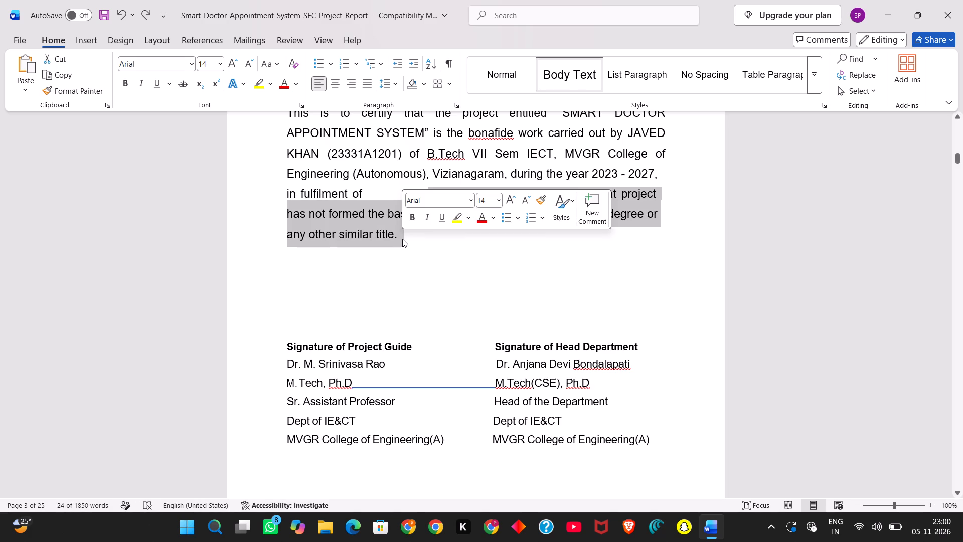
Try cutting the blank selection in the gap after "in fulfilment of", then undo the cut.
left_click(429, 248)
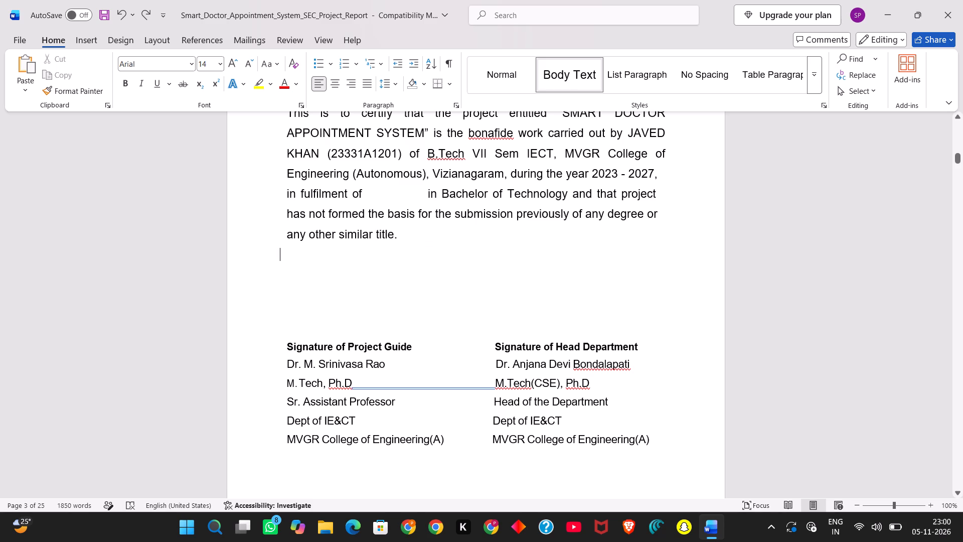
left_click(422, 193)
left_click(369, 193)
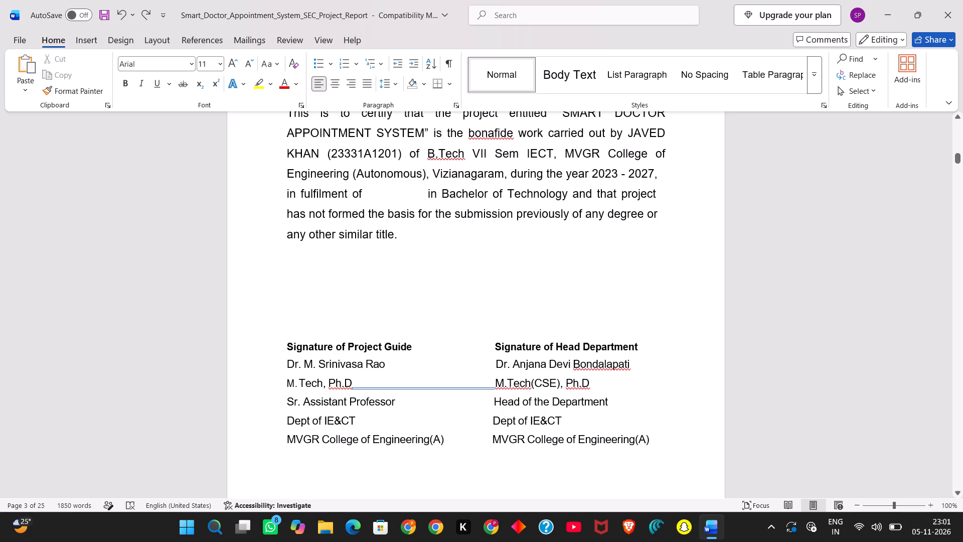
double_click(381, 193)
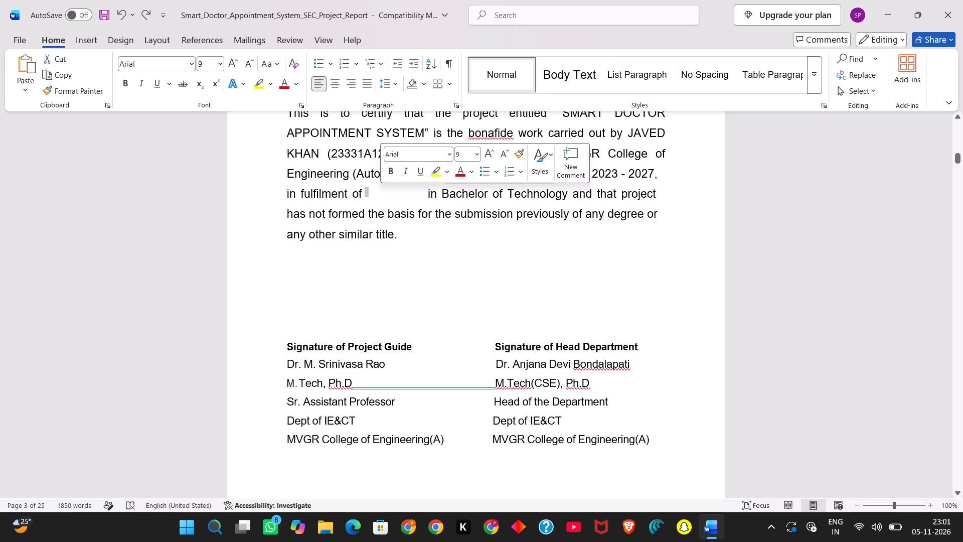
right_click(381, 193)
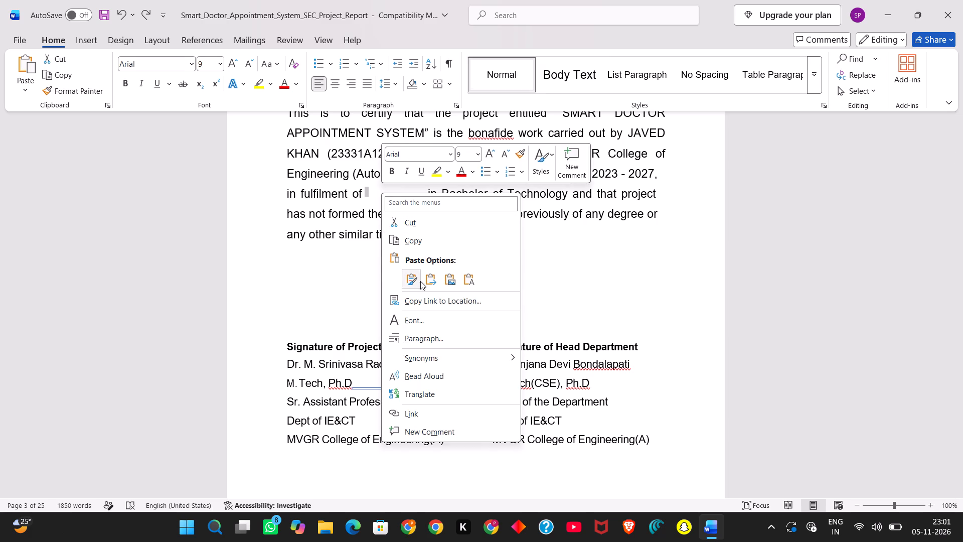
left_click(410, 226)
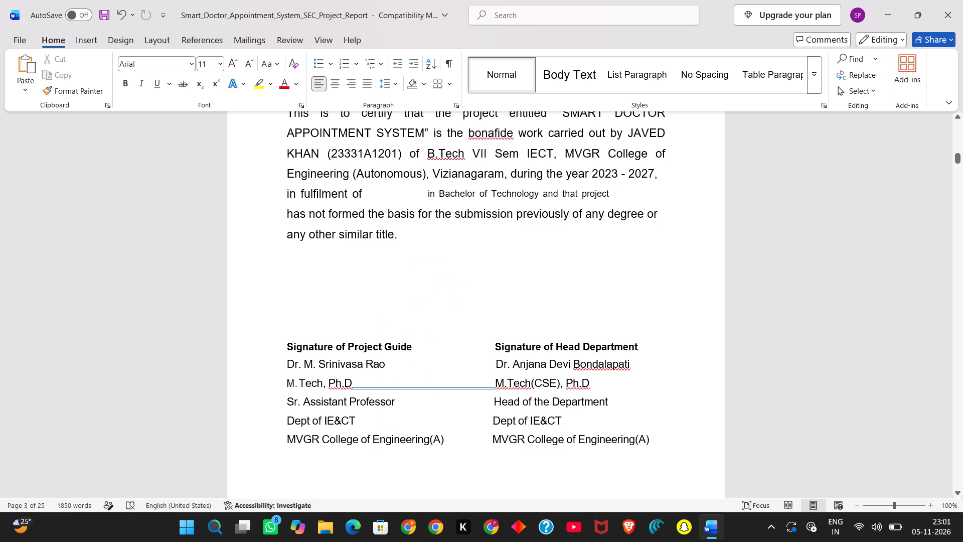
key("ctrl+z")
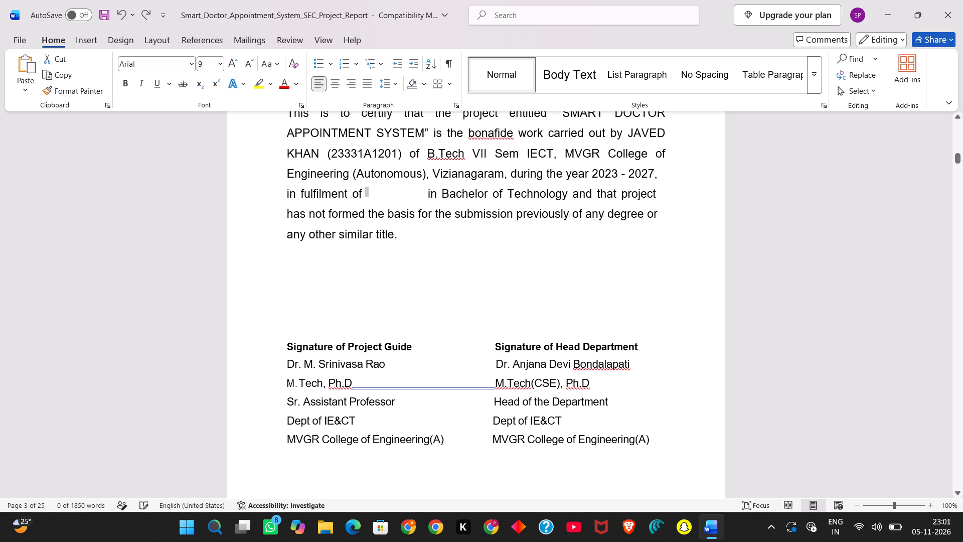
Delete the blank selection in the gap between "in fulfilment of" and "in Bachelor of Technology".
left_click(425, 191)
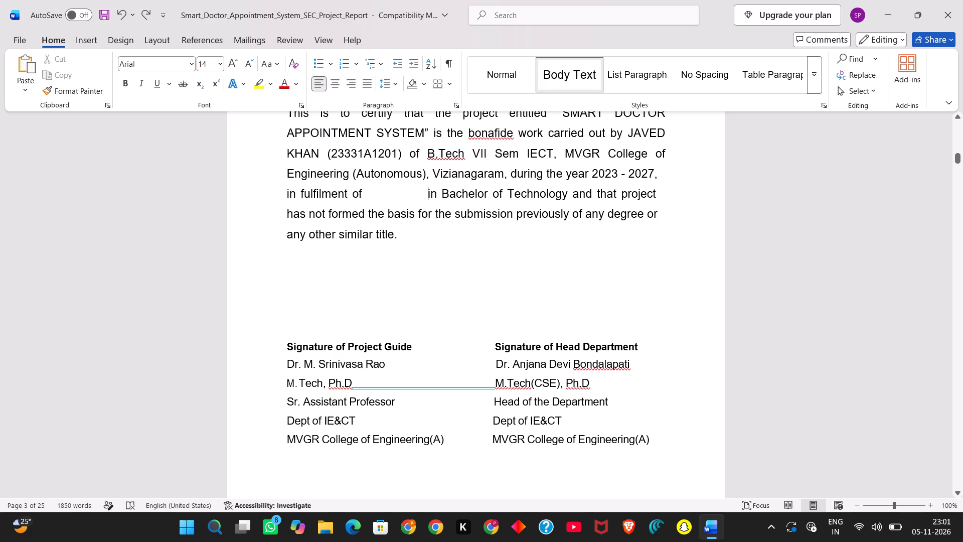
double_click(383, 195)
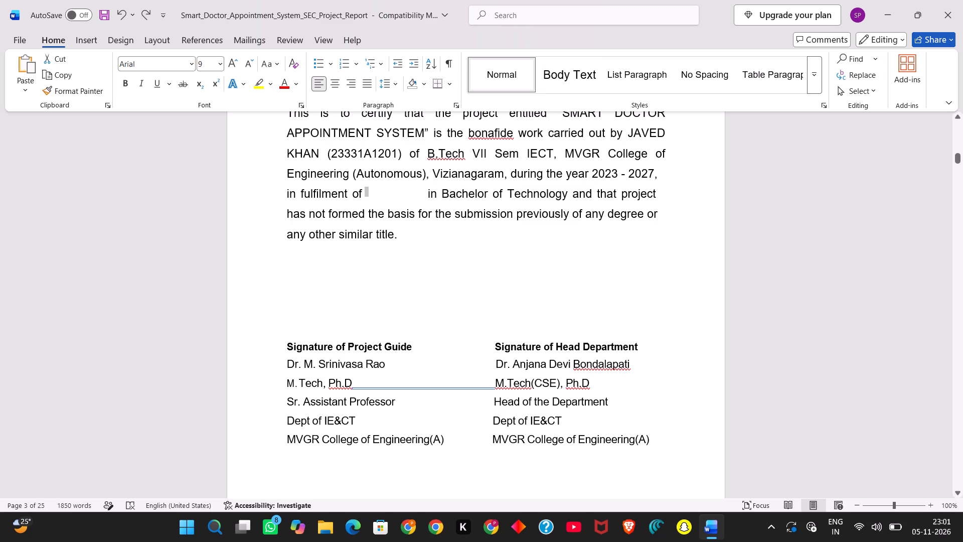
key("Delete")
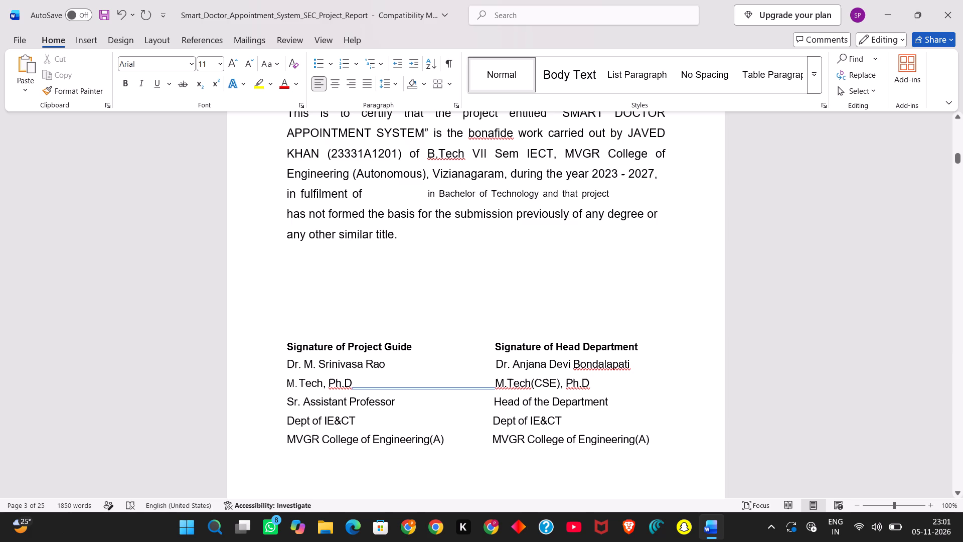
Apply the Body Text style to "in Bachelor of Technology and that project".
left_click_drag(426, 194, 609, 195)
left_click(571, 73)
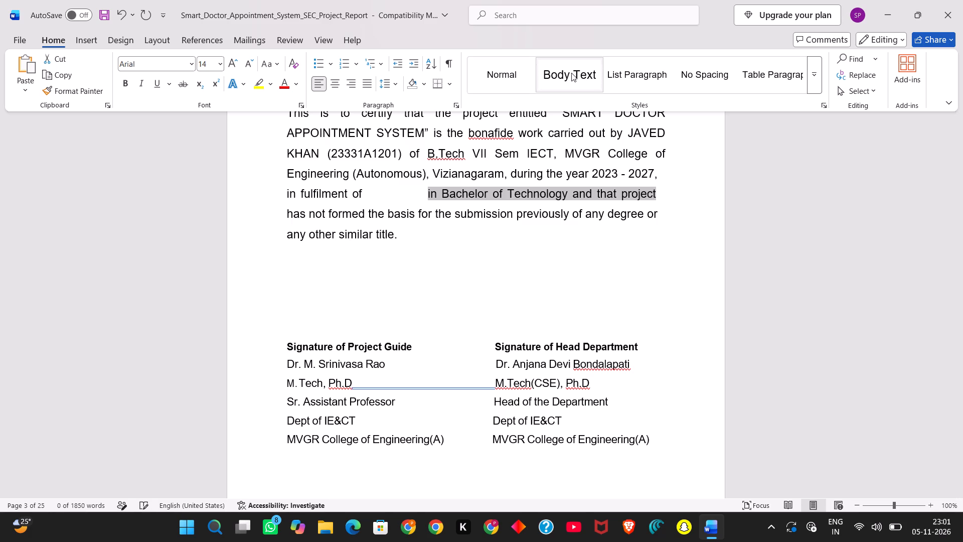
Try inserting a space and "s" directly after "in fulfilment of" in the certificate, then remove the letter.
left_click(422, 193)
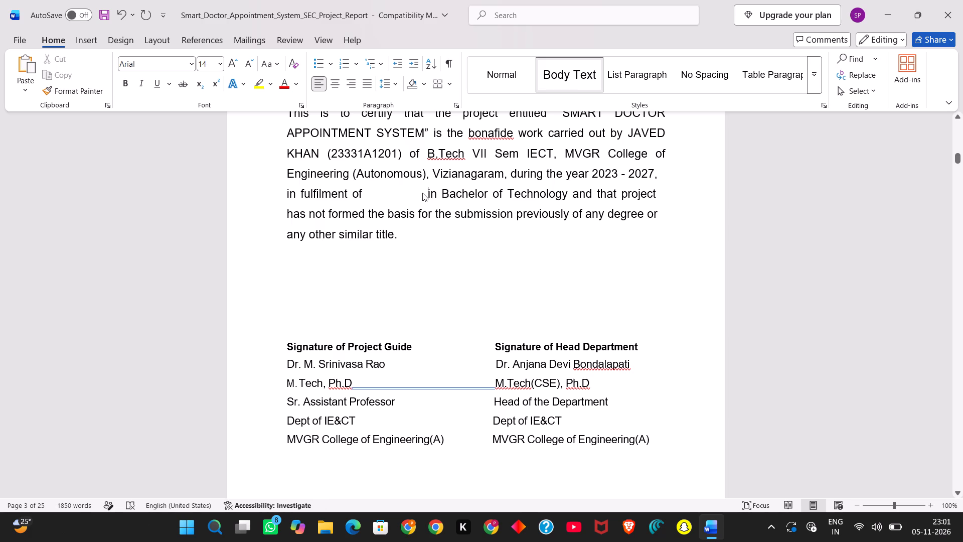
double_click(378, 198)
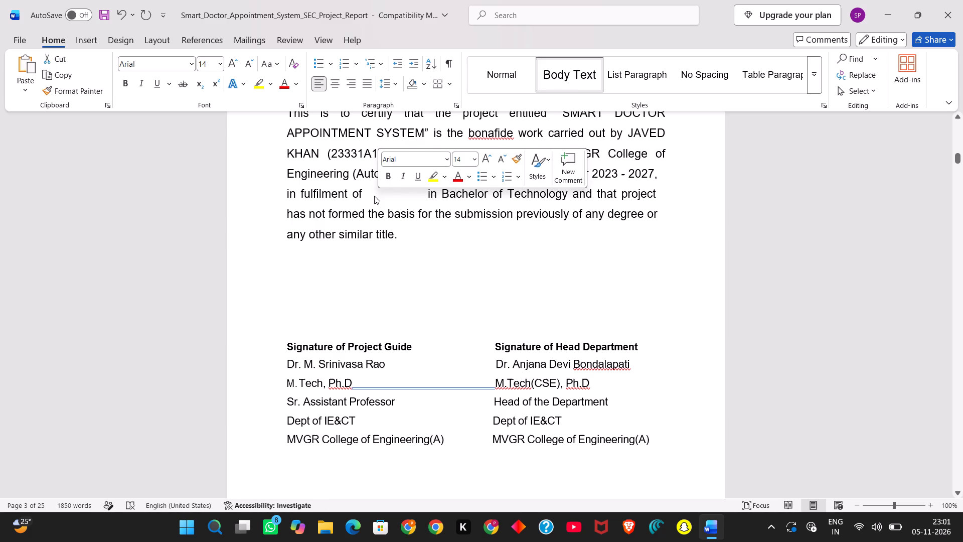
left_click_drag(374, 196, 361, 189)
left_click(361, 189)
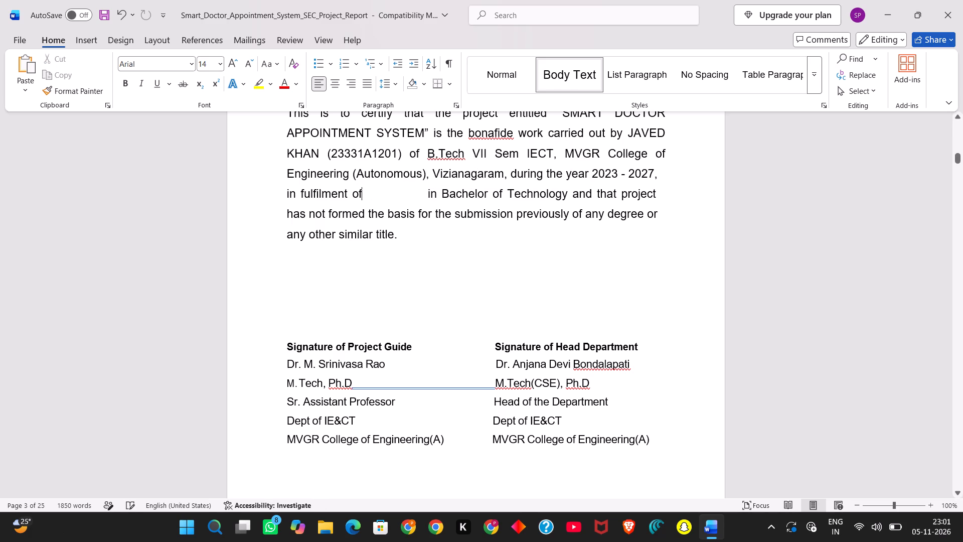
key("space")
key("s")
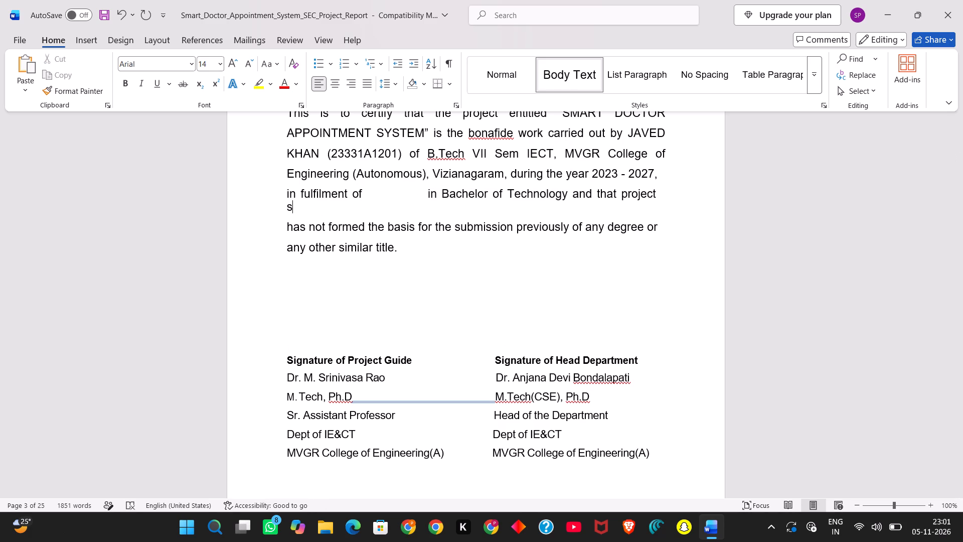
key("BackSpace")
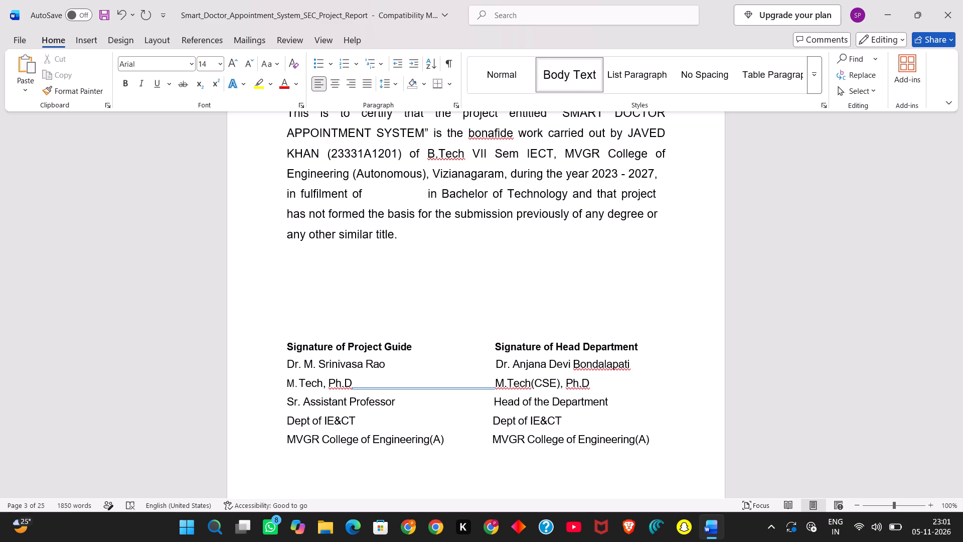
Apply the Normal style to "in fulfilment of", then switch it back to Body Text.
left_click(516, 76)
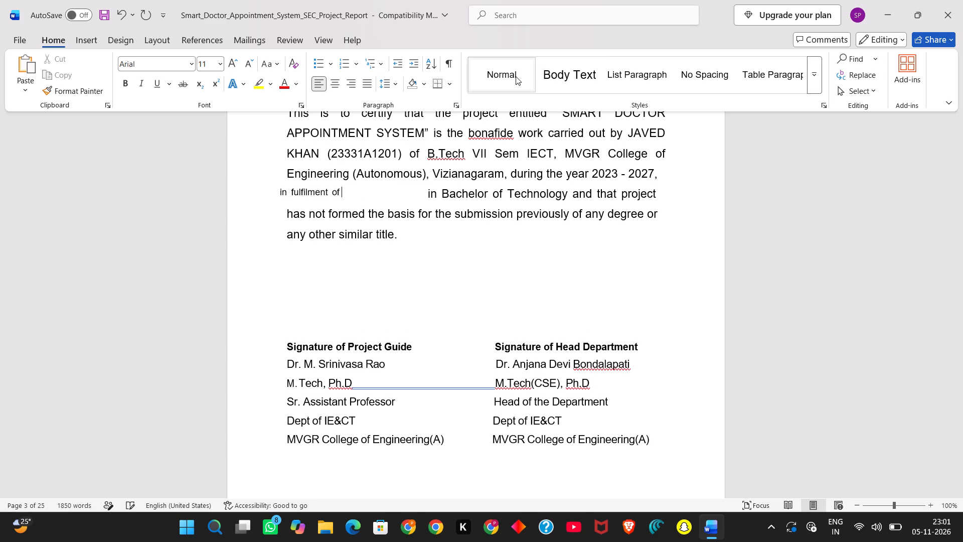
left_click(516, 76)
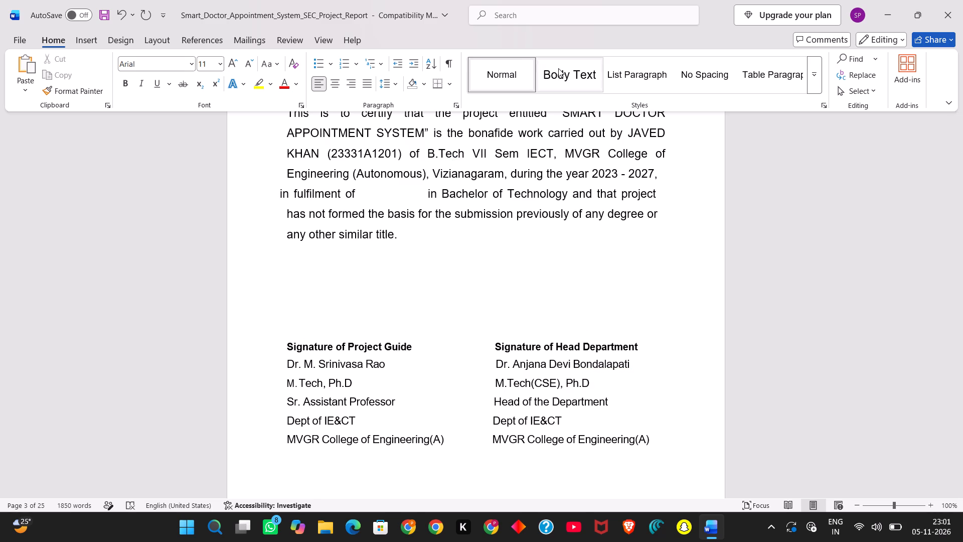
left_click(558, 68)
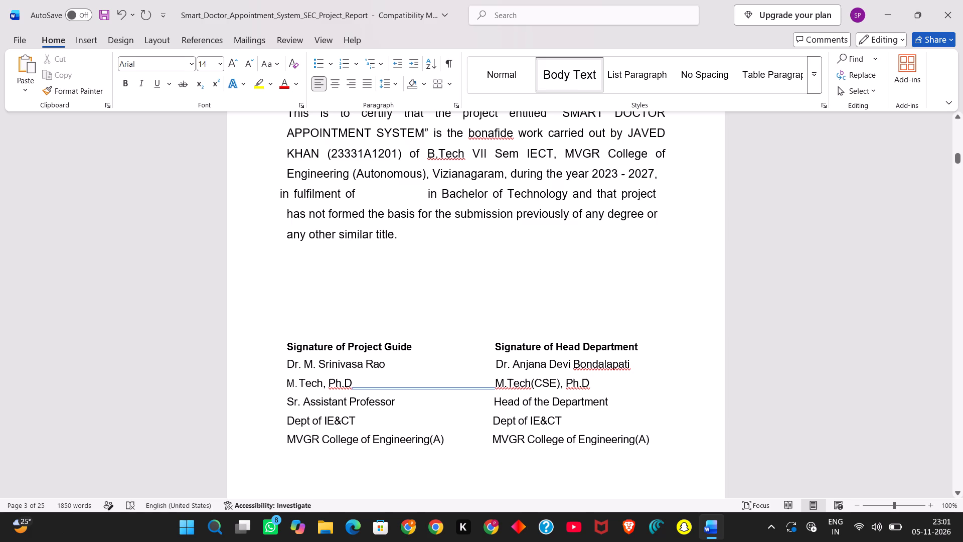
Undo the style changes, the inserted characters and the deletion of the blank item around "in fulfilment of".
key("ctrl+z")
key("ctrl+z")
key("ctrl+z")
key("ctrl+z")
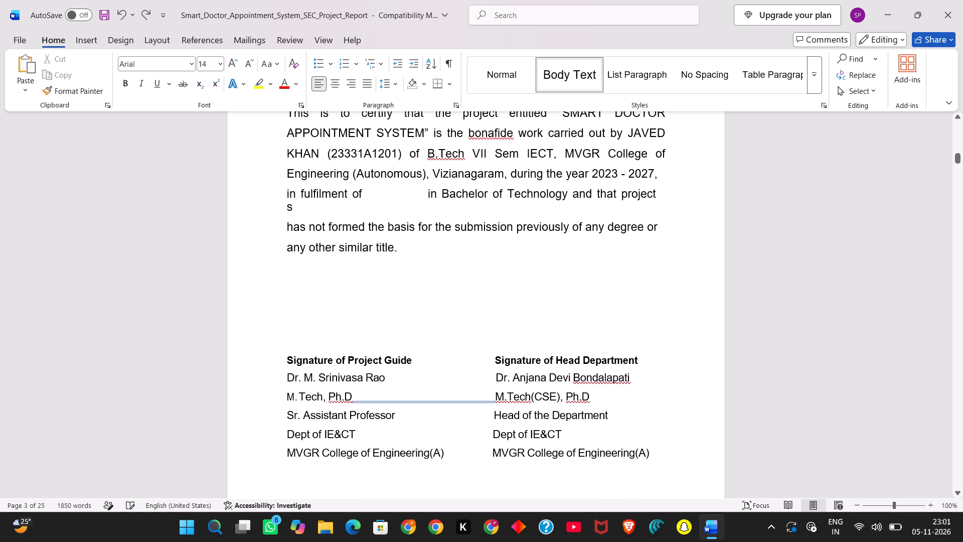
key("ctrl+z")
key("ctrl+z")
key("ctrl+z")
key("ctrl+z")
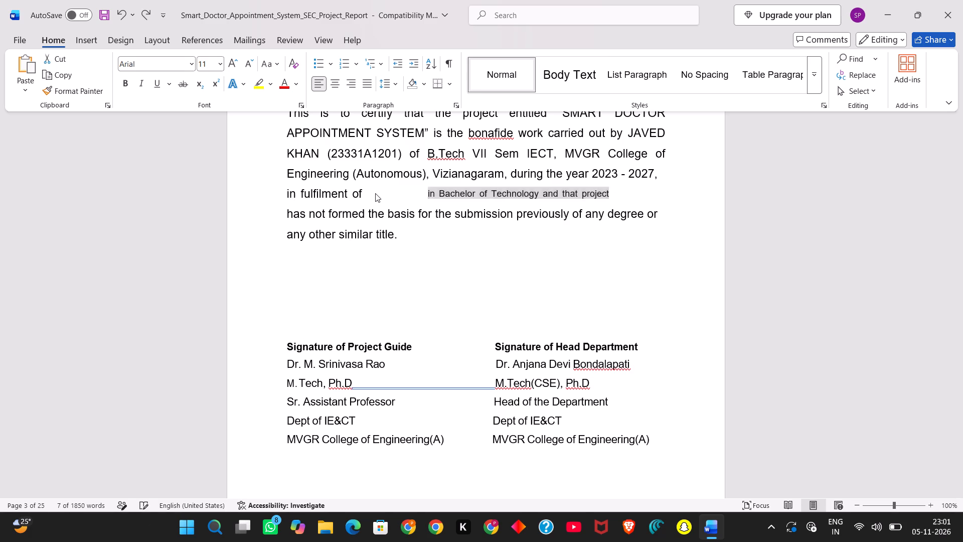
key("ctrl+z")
Undo the earlier certificate edits back through the removal of "SEC project" and the last addition to the student's roll number.
key("ctrl+z")
key("ctrl+z")
key("ctrl+z")
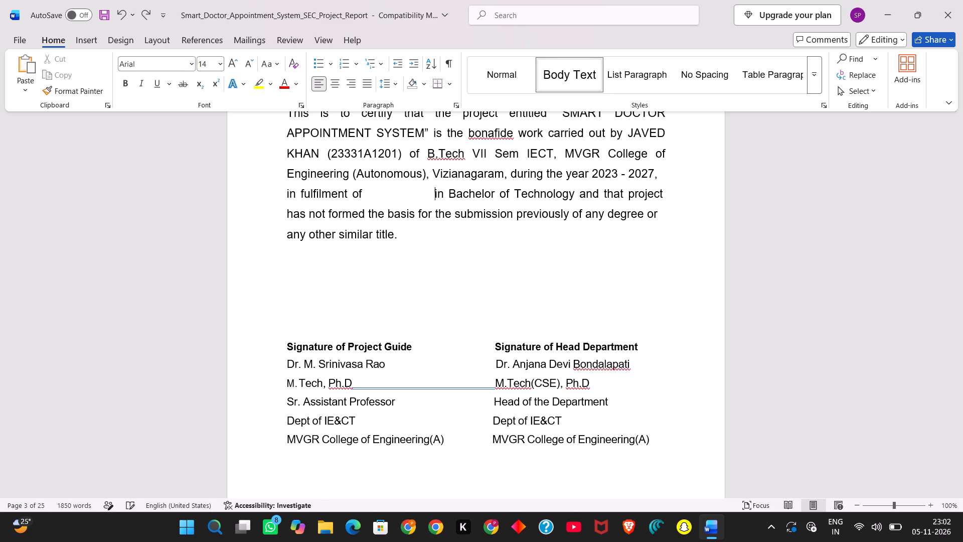
key("ctrl+z")
left_click(375, 193, "ctrl")
key("ctrl+z")
key("ctrl+z")
key("ctrl+z")
key("ctrl+z")
key("ctrl+z")
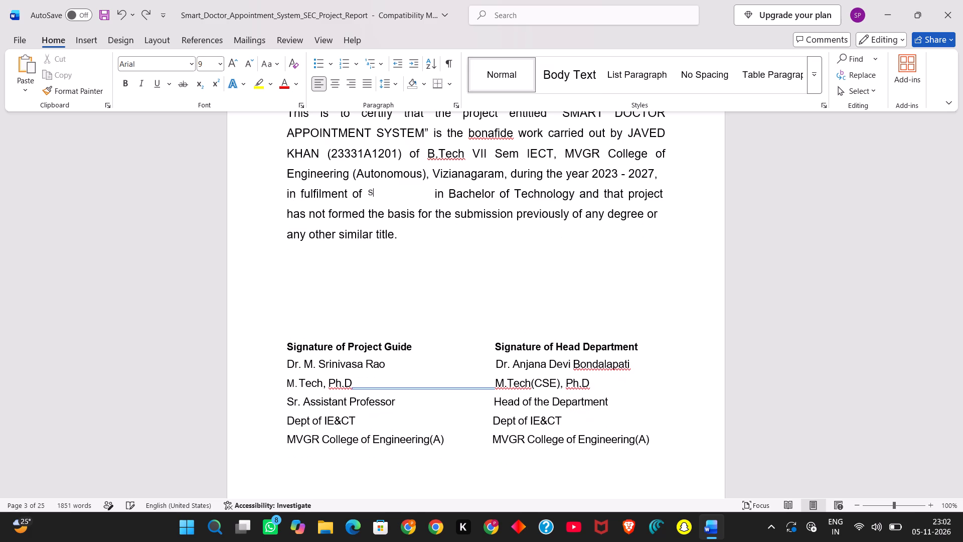
key("ctrl+z")
key("ctrl+z")
key("ctrl+z")
key("ctrl+z")
key("ctrl+z")
key("ctrl+z")
key("ctrl+z")
key("ctrl+z")
key("ctrl+z")
key("ctrl+z")
key("ctrl+z")
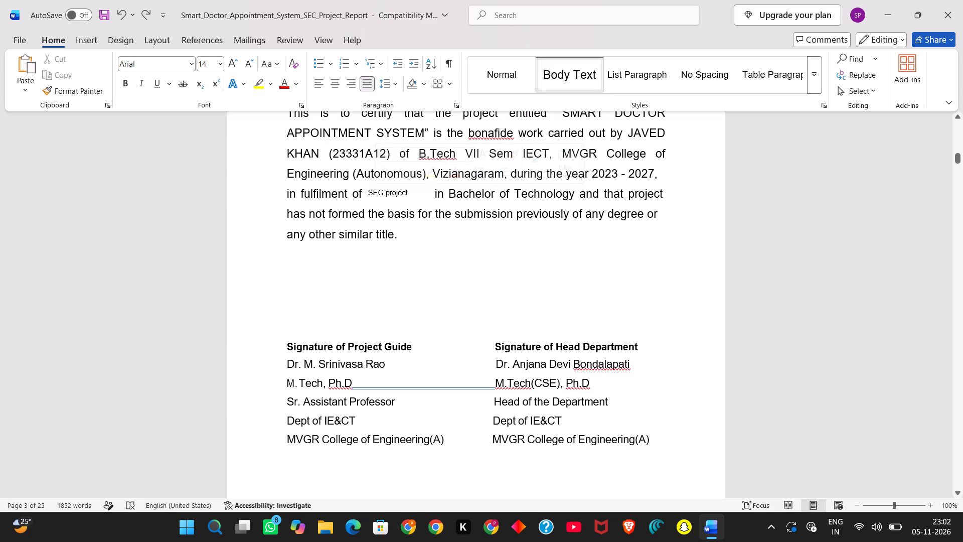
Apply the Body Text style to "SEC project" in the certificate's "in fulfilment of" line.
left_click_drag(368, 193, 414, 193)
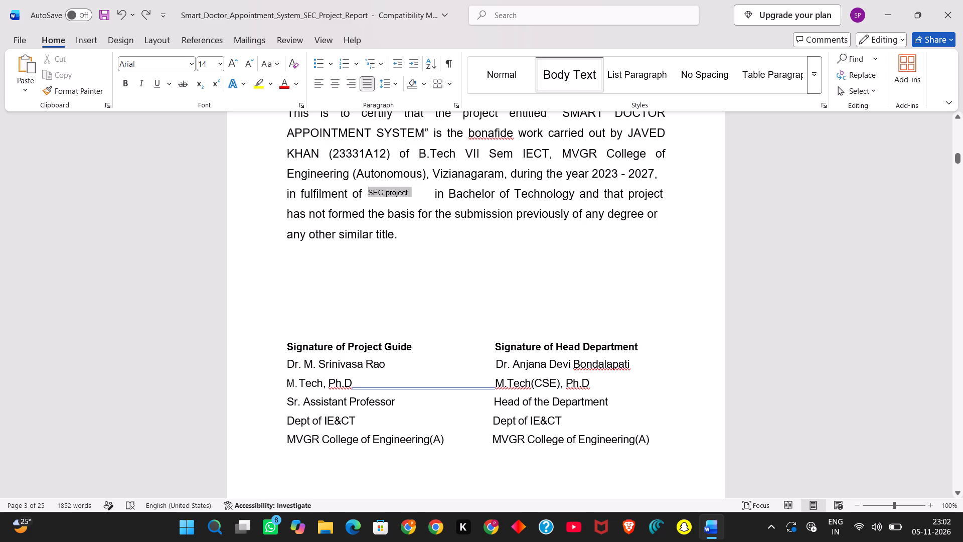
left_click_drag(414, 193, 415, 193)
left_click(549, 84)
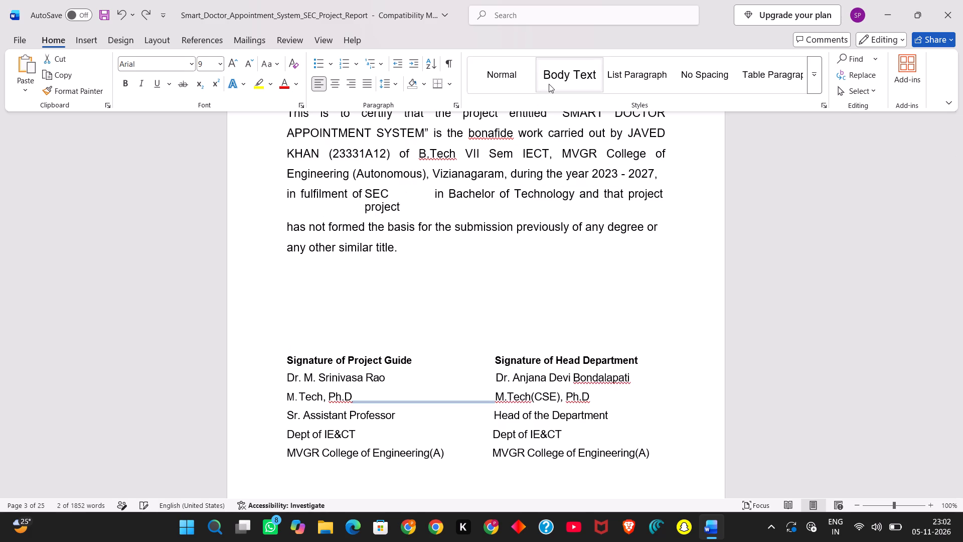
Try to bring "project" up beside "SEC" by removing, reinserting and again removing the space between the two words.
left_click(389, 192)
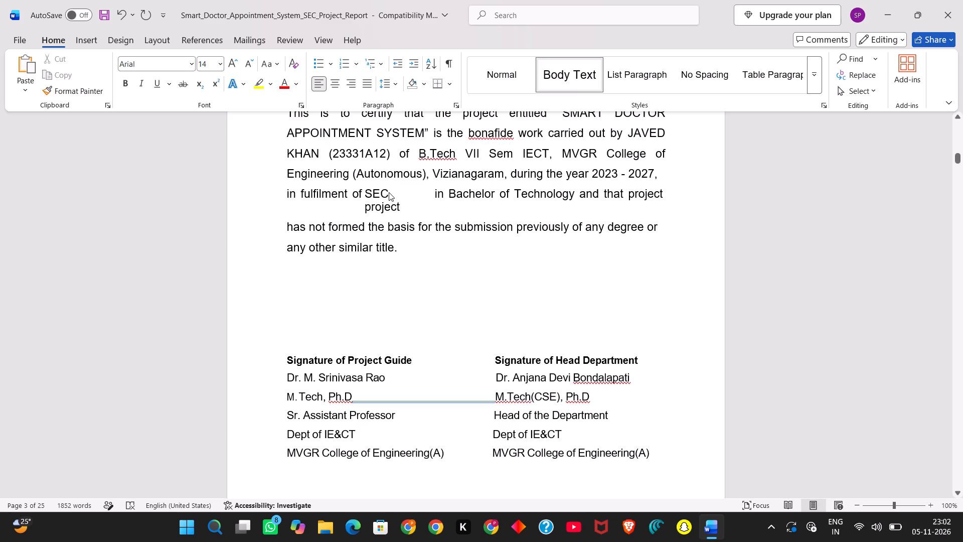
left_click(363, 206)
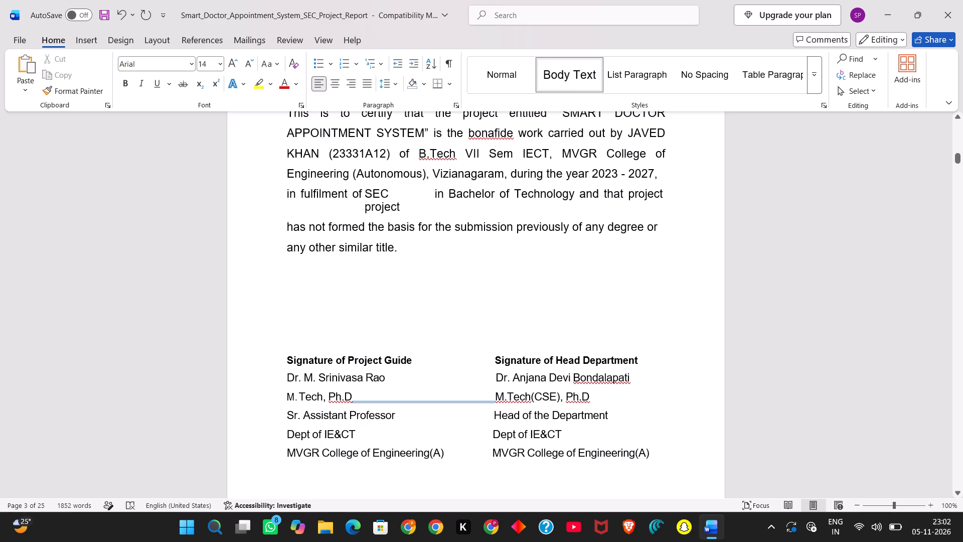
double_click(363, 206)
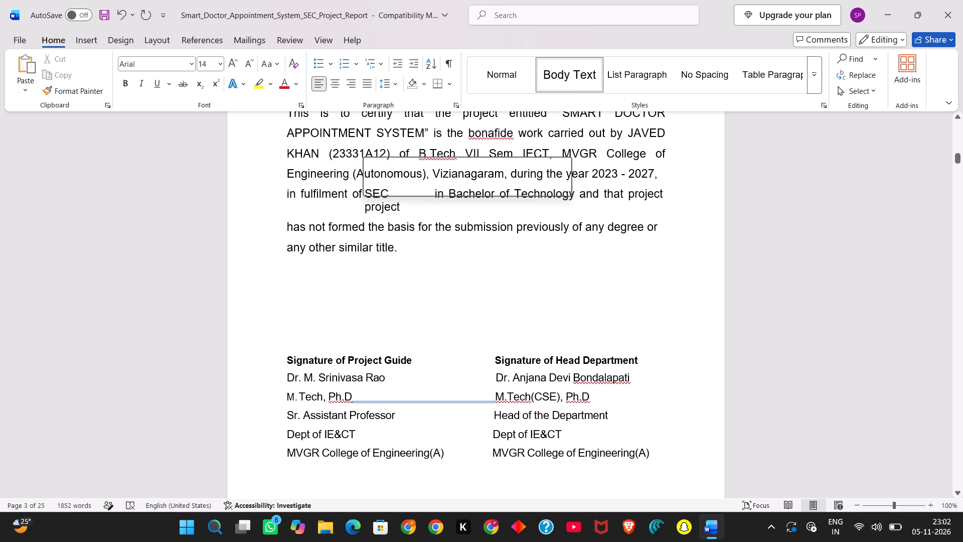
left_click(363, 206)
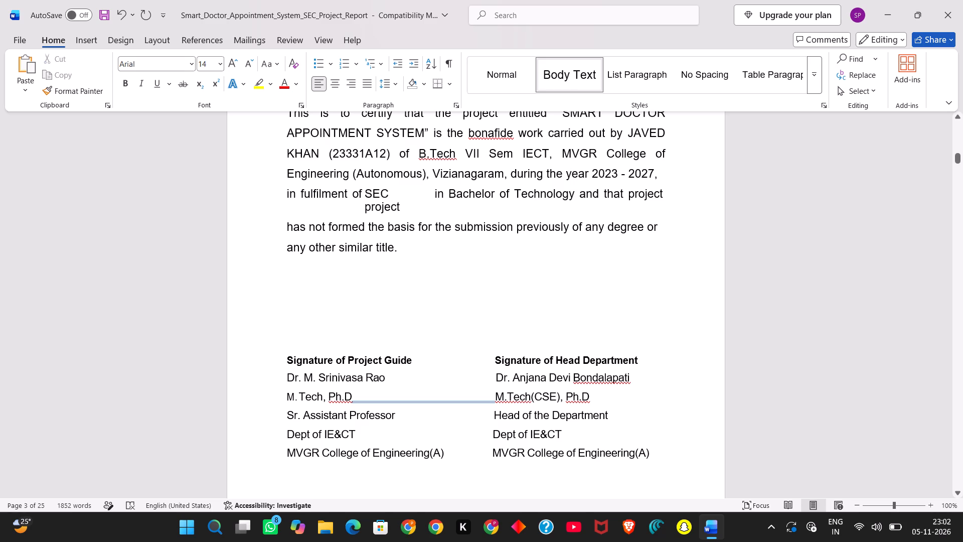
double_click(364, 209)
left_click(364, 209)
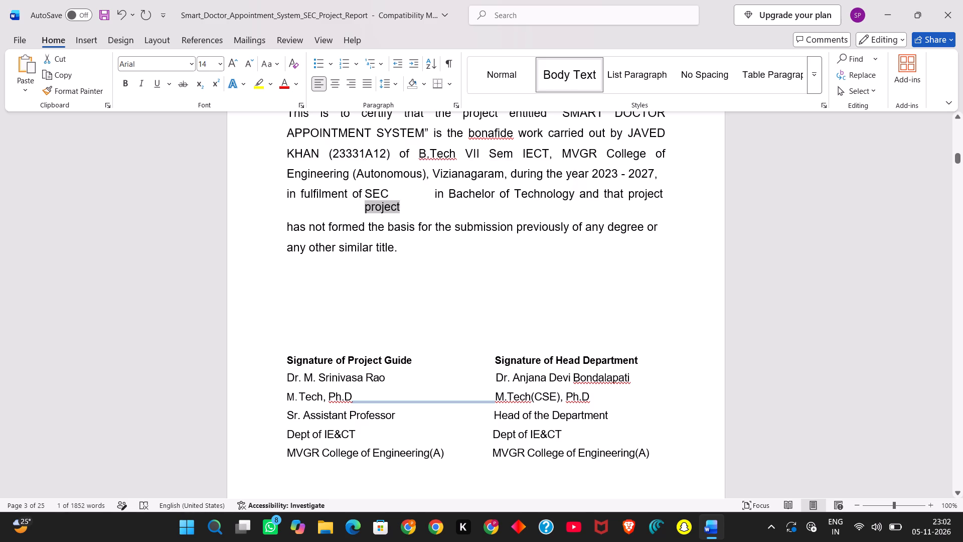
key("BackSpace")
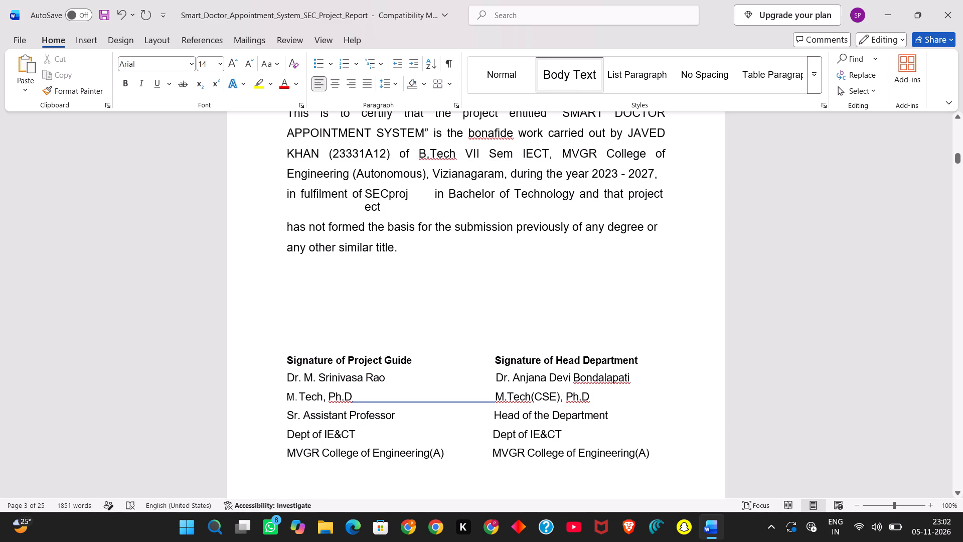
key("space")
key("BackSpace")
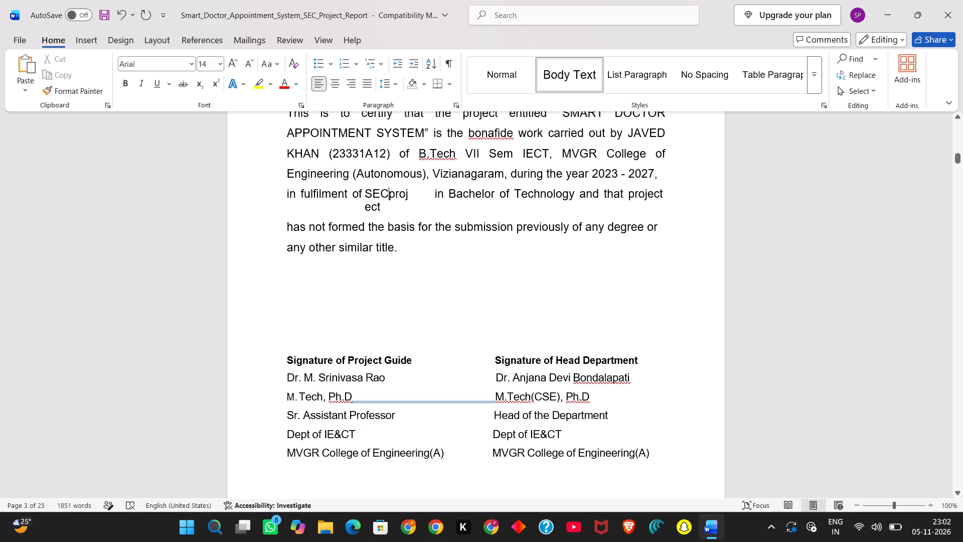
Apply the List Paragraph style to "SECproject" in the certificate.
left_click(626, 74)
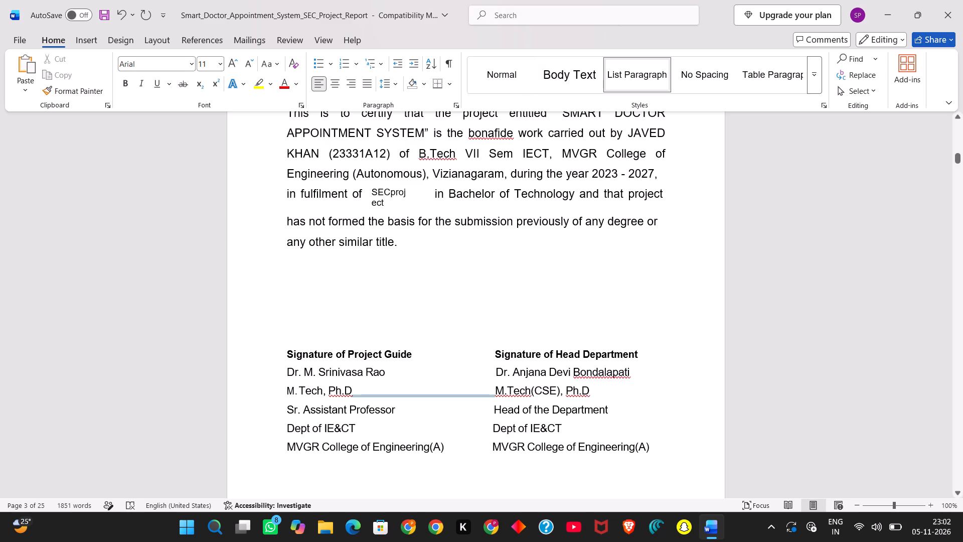
Delete all of "SECproject" and the blank item after it from the certificate's "in fulfilment of" line.
left_click(372, 202)
key("BackSpace")
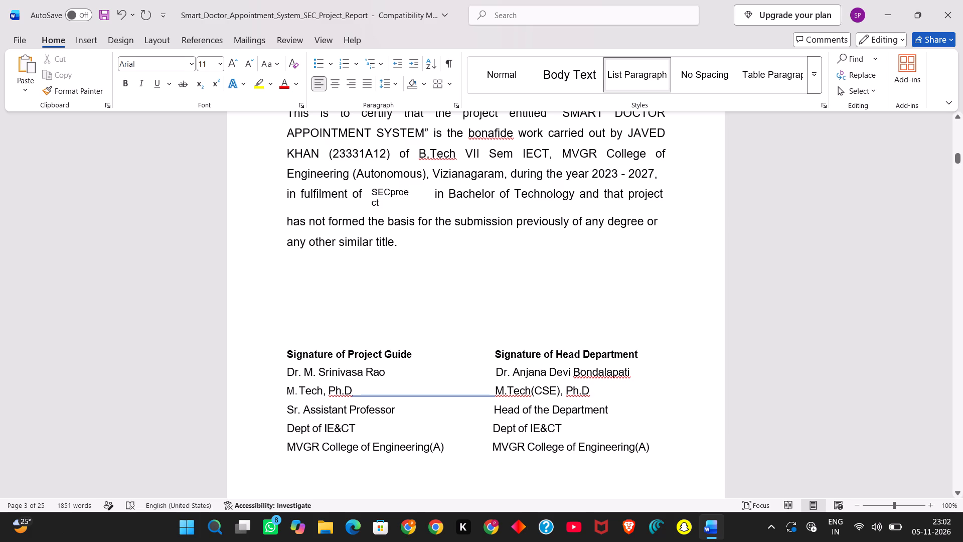
left_click(370, 203)
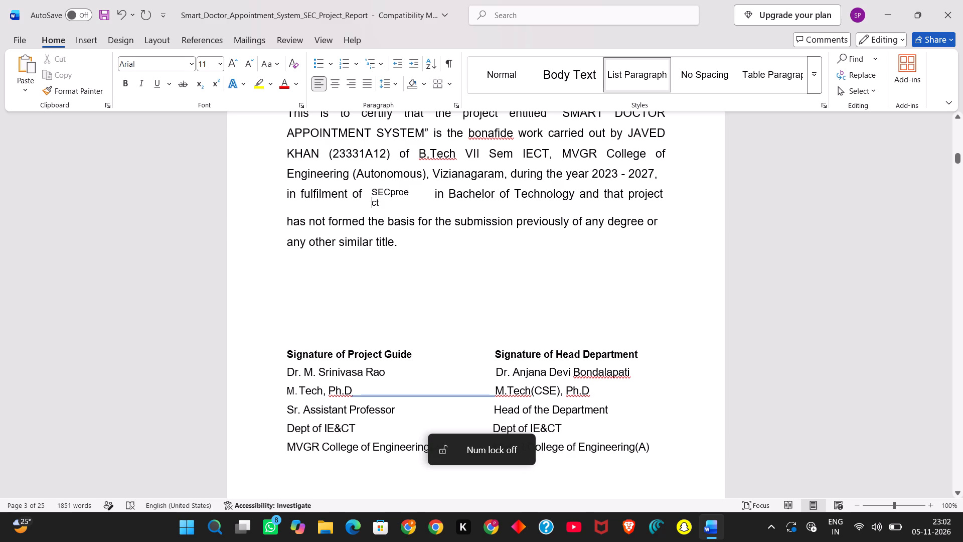
key("slash")
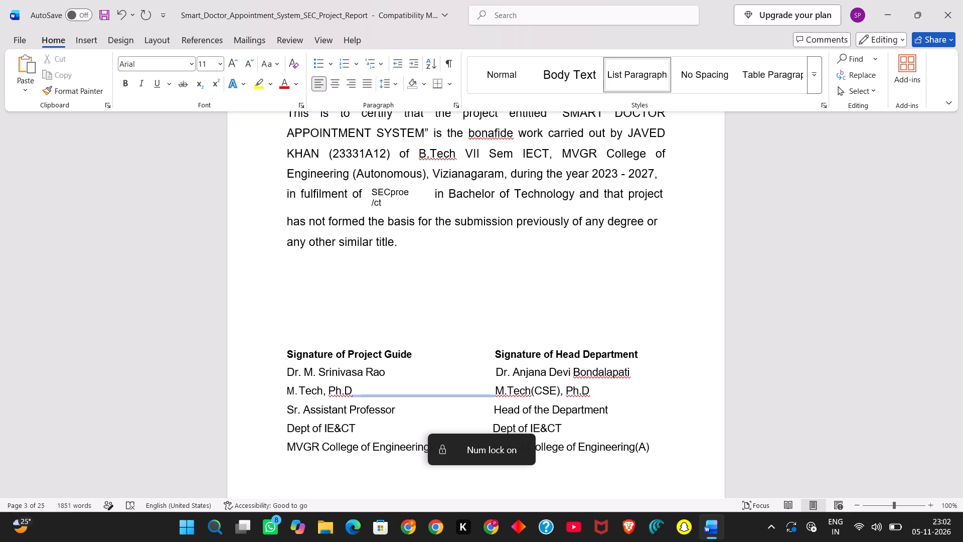
key("BackSpace")
key("BackSpace")
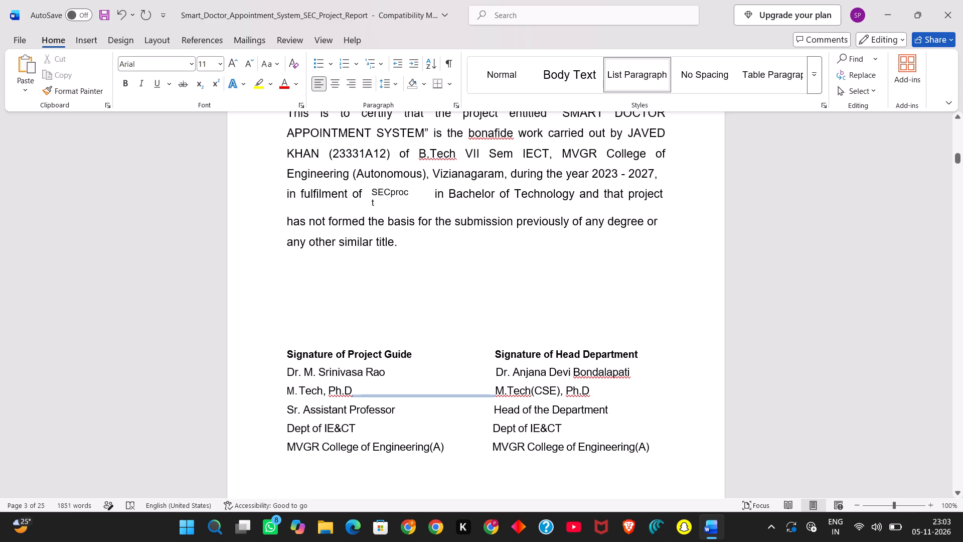
key("BackSpace")
key("BackSpace")
key("BackSpace")
key("BackSpace")
key("BackSpace")
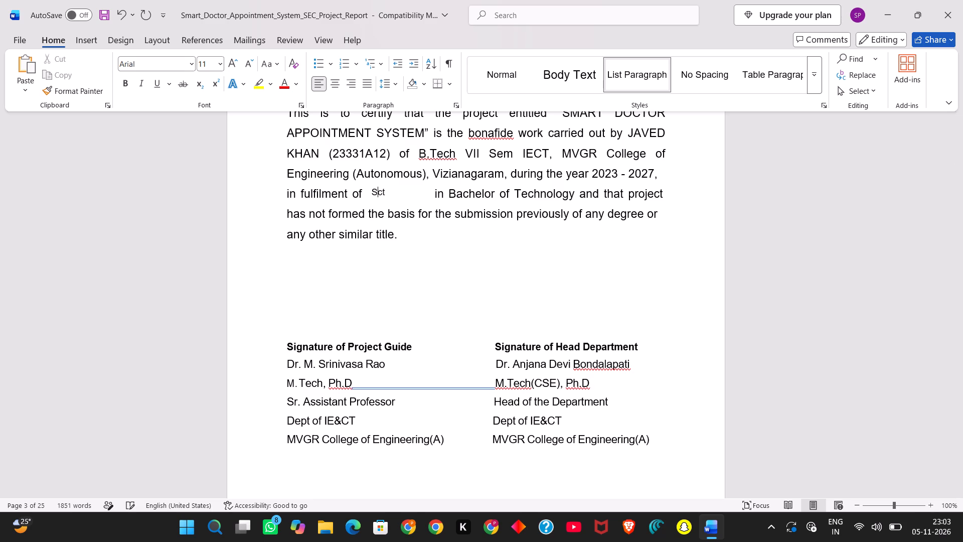
key("BackSpace")
left_click(419, 190)
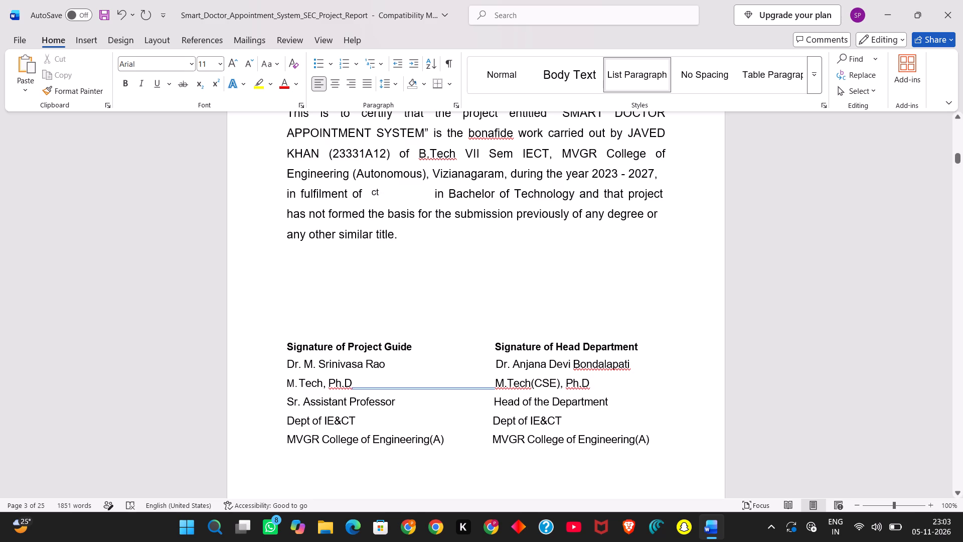
left_click(416, 190)
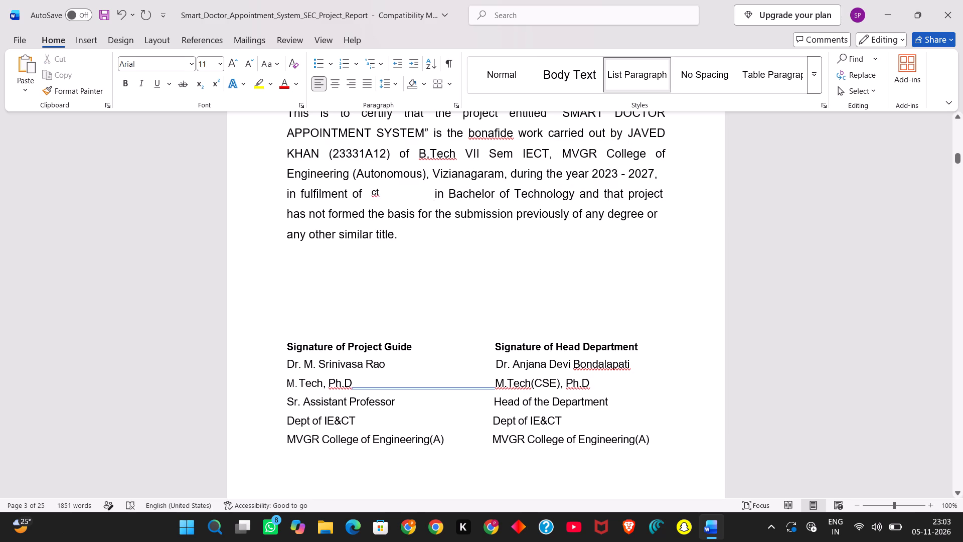
double_click(416, 192)
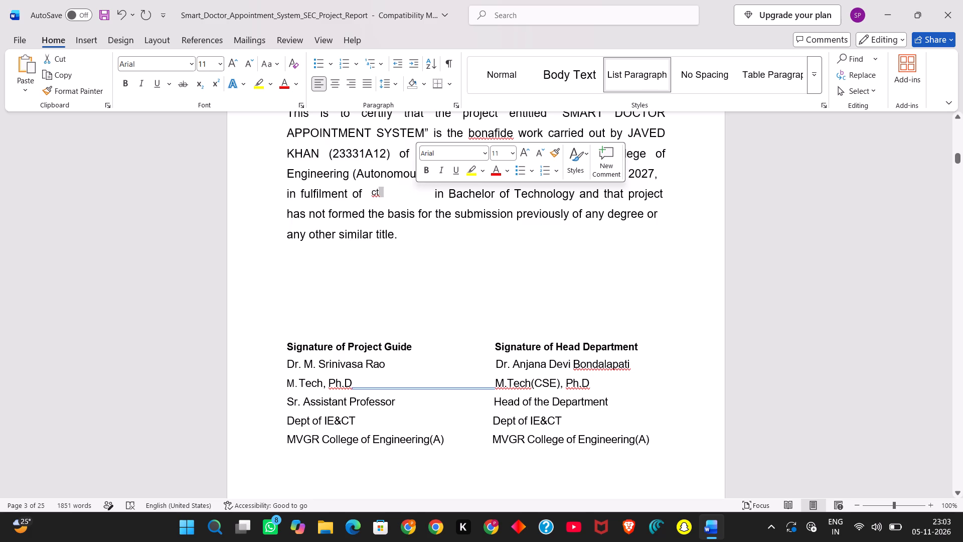
key("BackSpace")
key("BackSpace")
key("BackSpace")
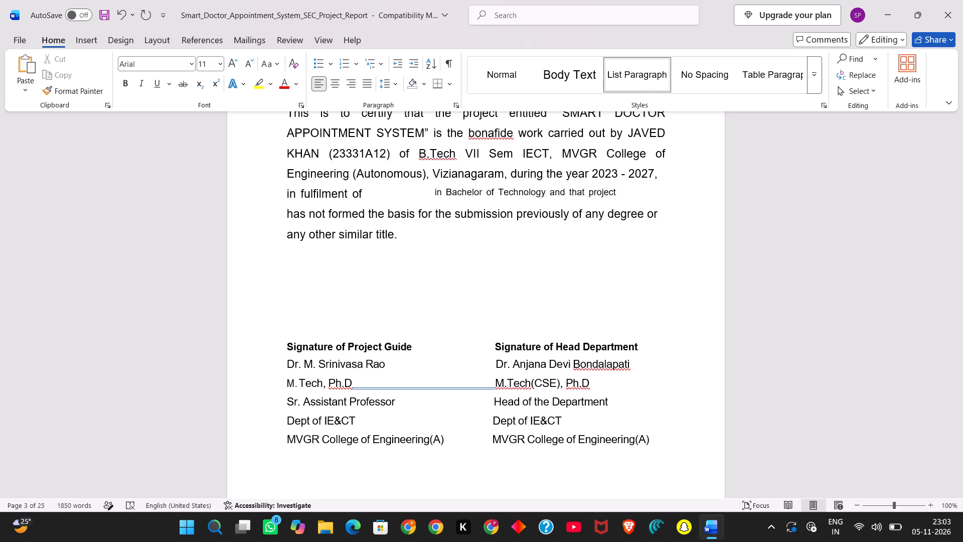
Apply the Body Text style to "in Bachelor of Technology and that project" in the certificate.
key("f")
key("BackSpace")
key("BackSpace")
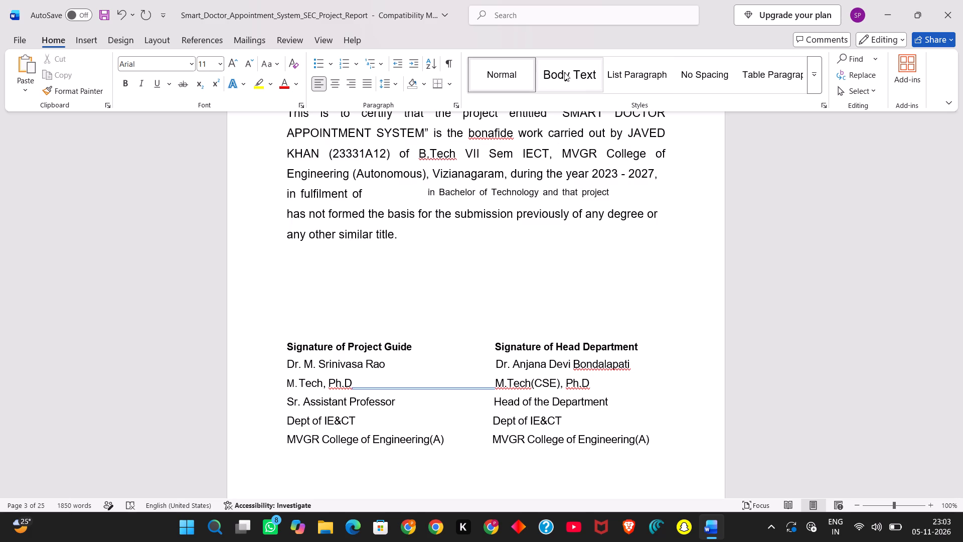
left_click(563, 73)
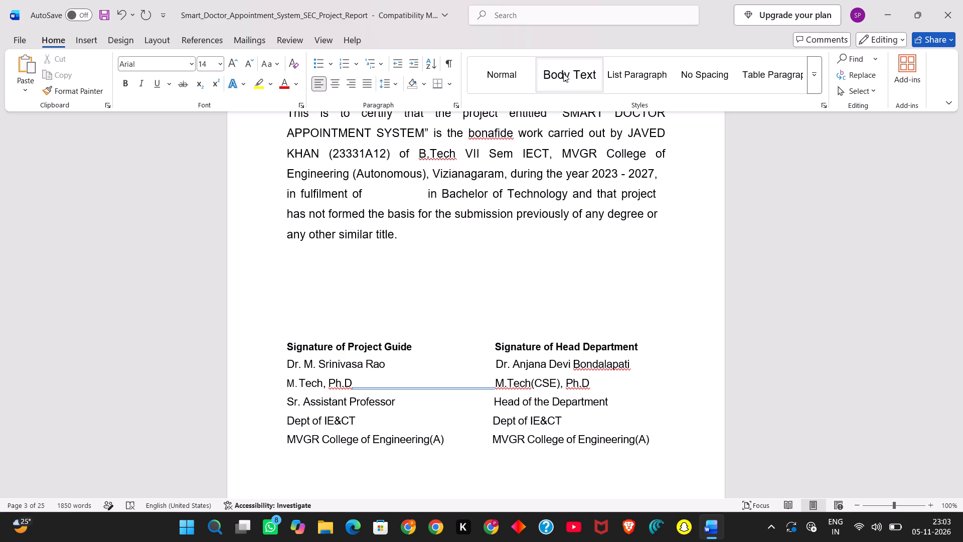
Insert "sec project" after "in fulfilment of" in the certificate.
left_click(367, 193)
key("z")
key("BackSpace")
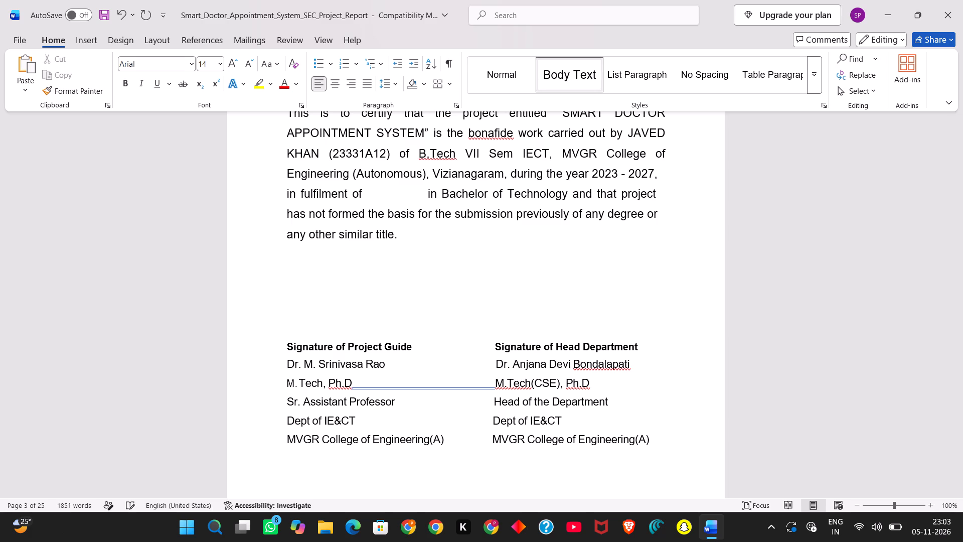
type("se")
type("c")
key("space")
key("p")
type("ro")
type("ject")
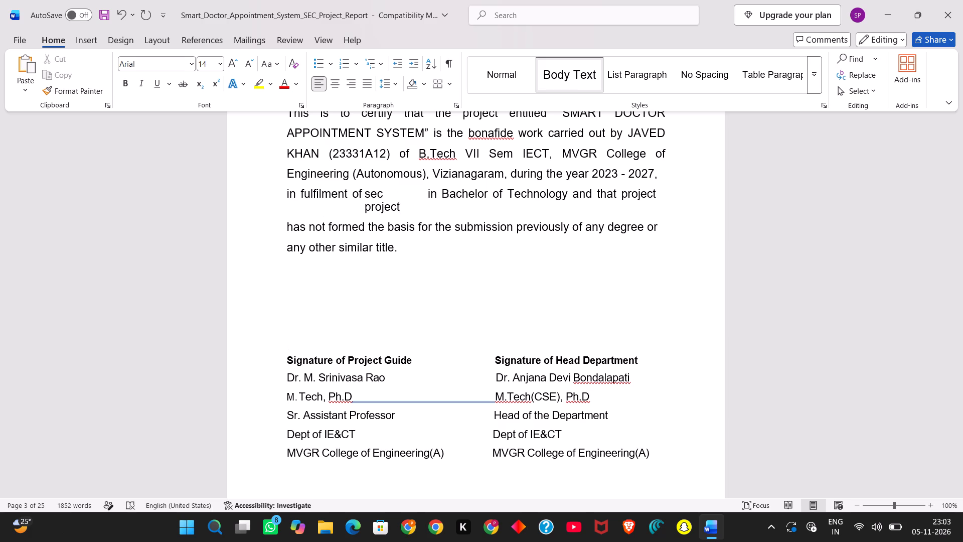
Shorten the inserted wording to "sec proj".
key("BackSpace")
key("BackSpace")
key("BackSpace")
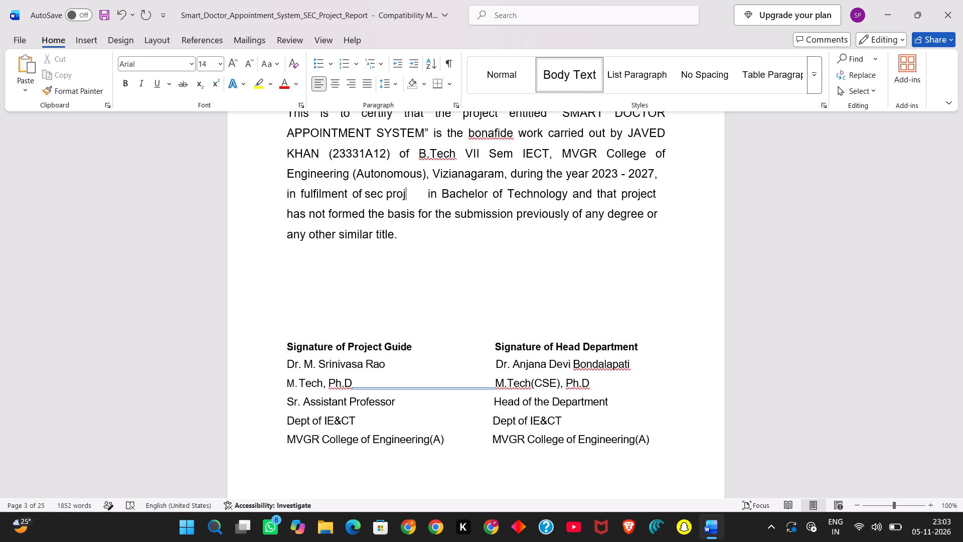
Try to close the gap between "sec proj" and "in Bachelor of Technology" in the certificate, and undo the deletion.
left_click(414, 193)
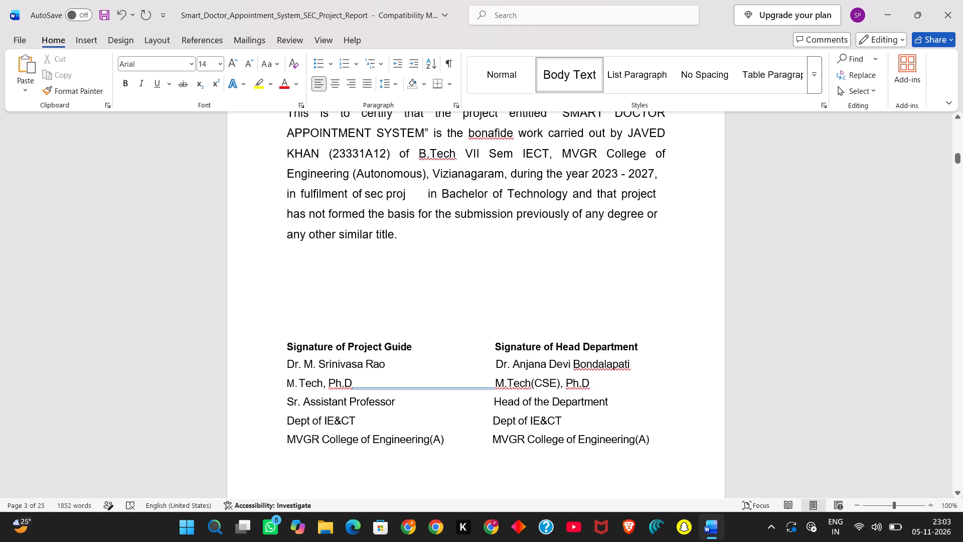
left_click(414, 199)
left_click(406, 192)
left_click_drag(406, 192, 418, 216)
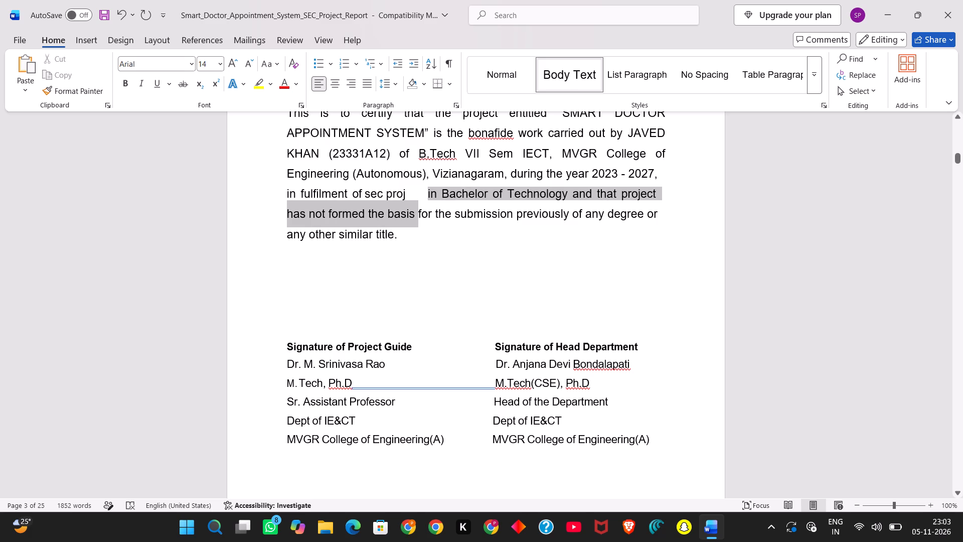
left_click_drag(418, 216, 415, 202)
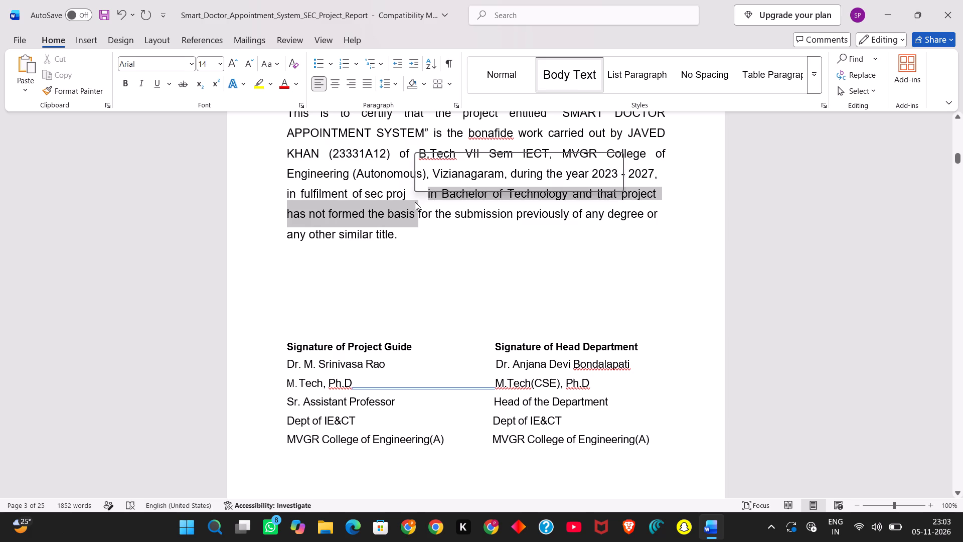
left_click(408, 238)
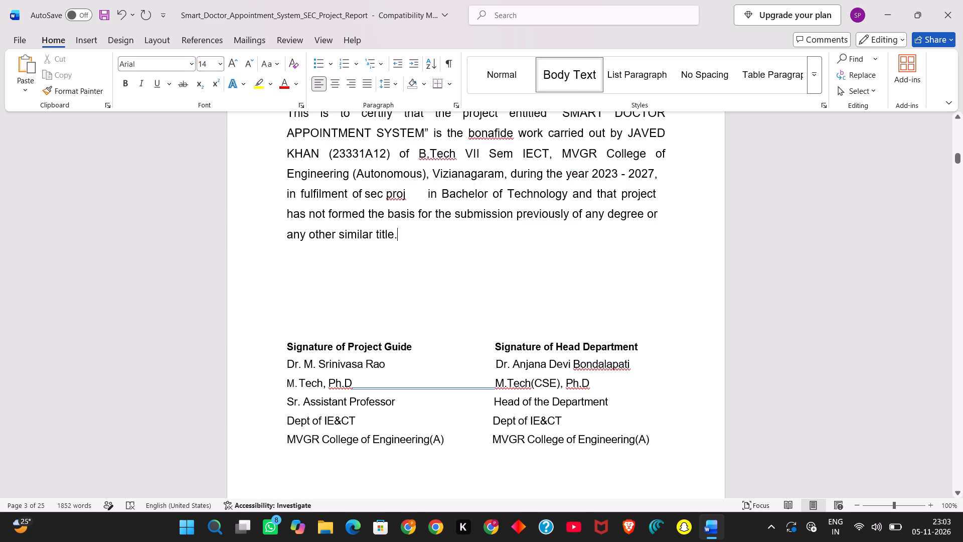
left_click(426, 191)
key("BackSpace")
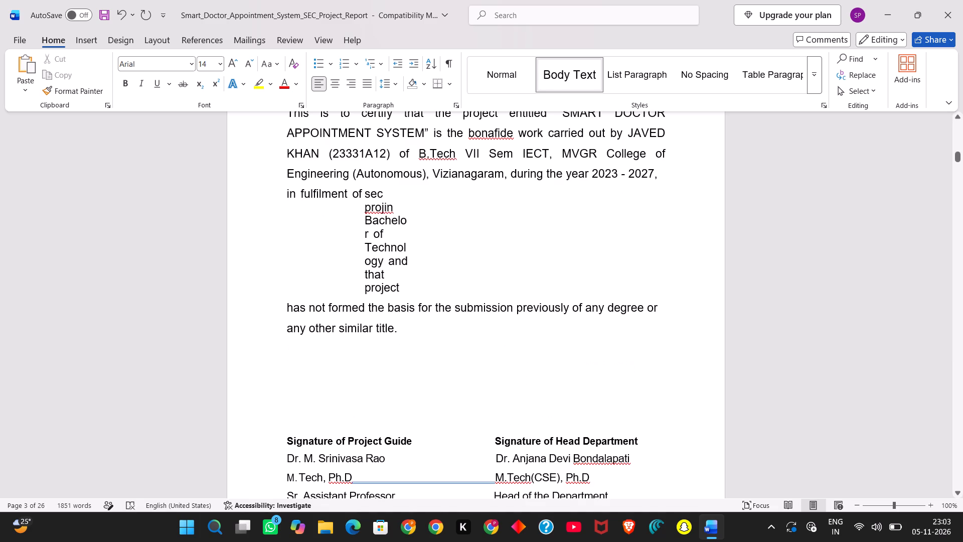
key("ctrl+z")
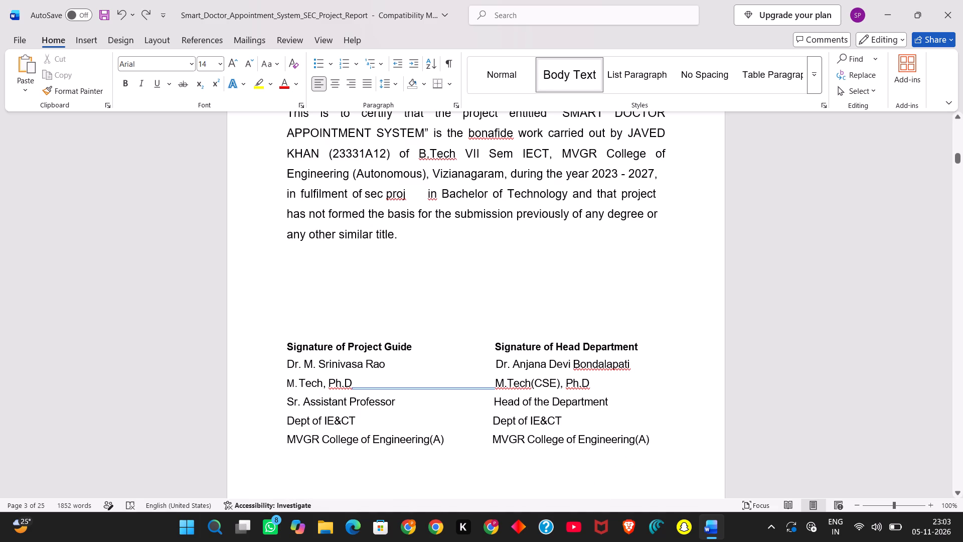
Select the blank space right after "sec proj" in the certificate's "in fulfilment of" line.
scroll(488, 308, "up", 1)
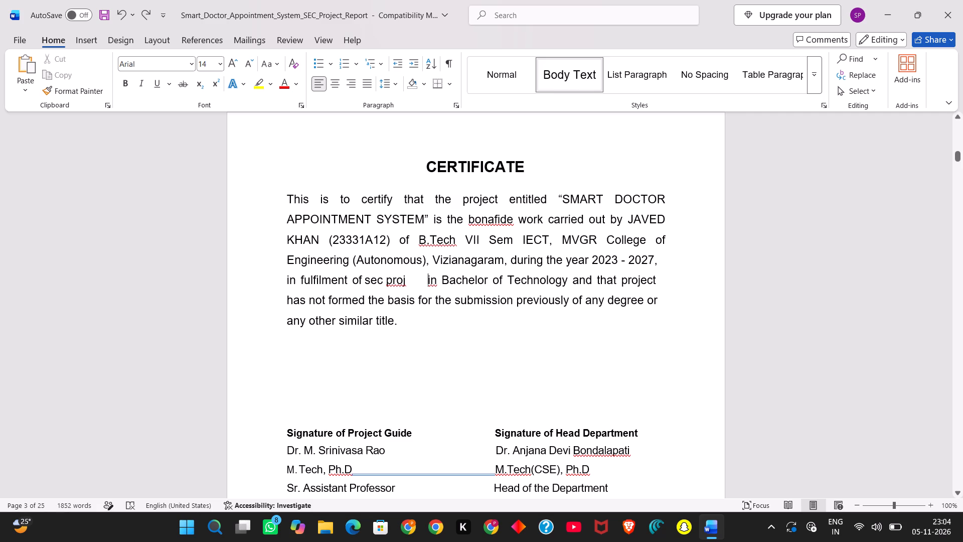
double_click(407, 279)
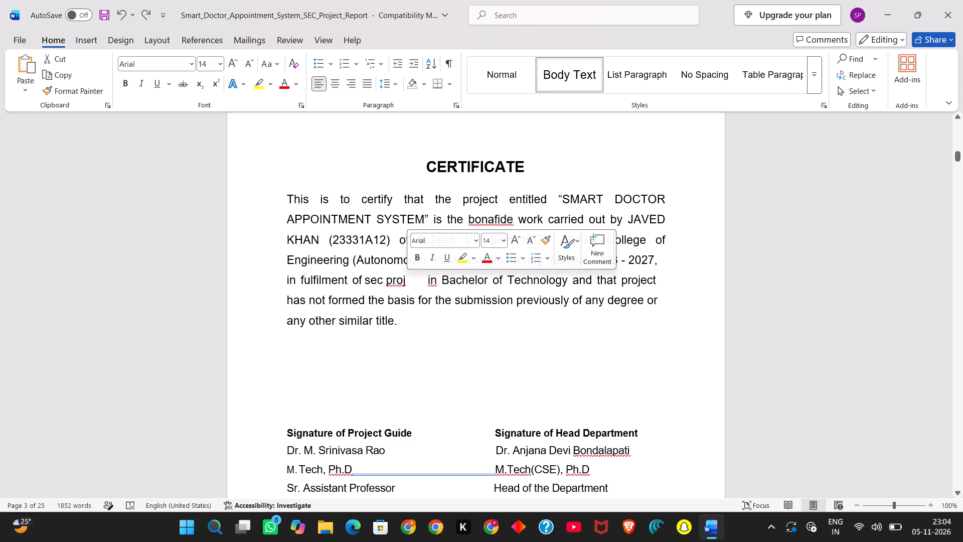
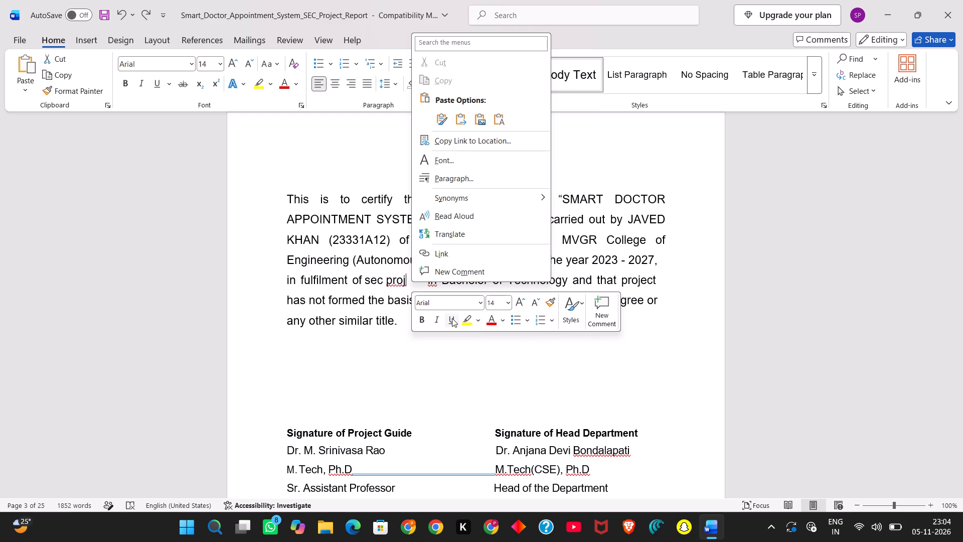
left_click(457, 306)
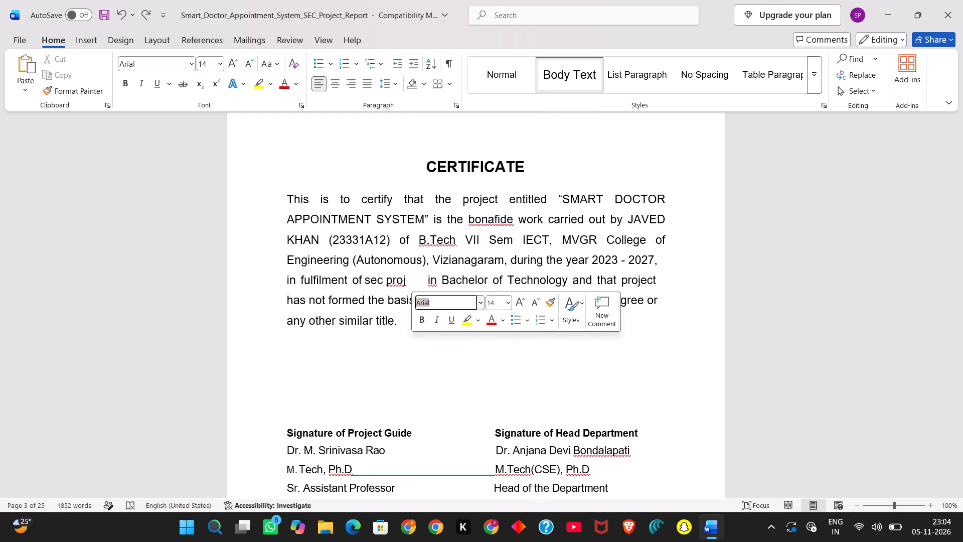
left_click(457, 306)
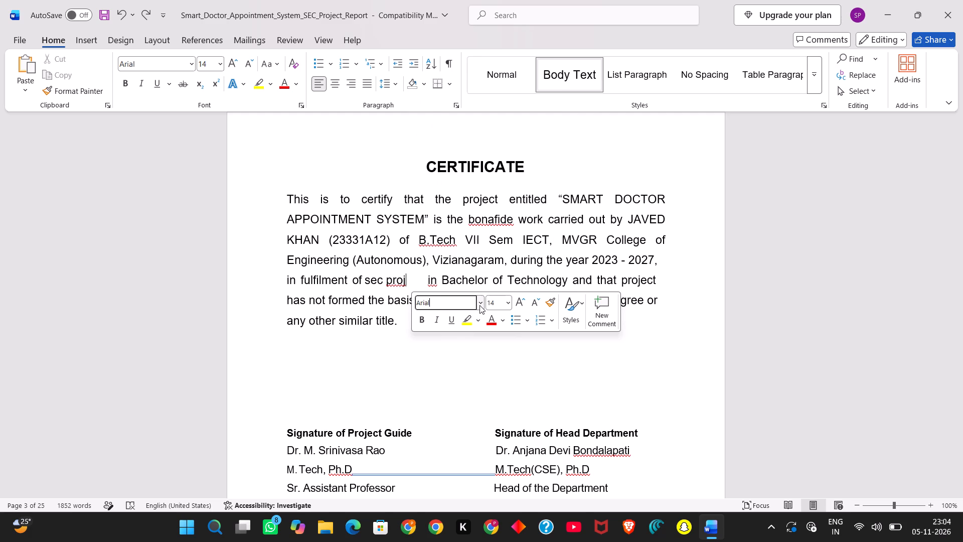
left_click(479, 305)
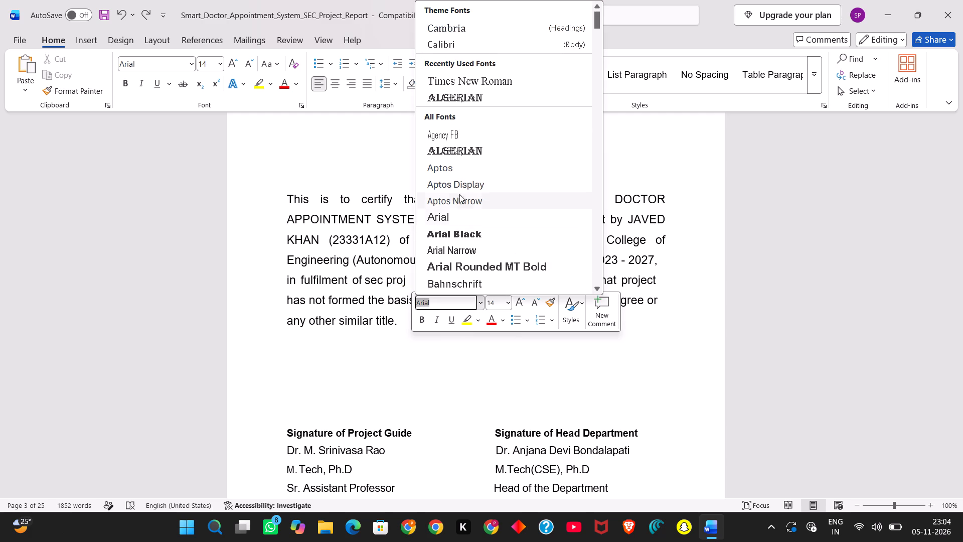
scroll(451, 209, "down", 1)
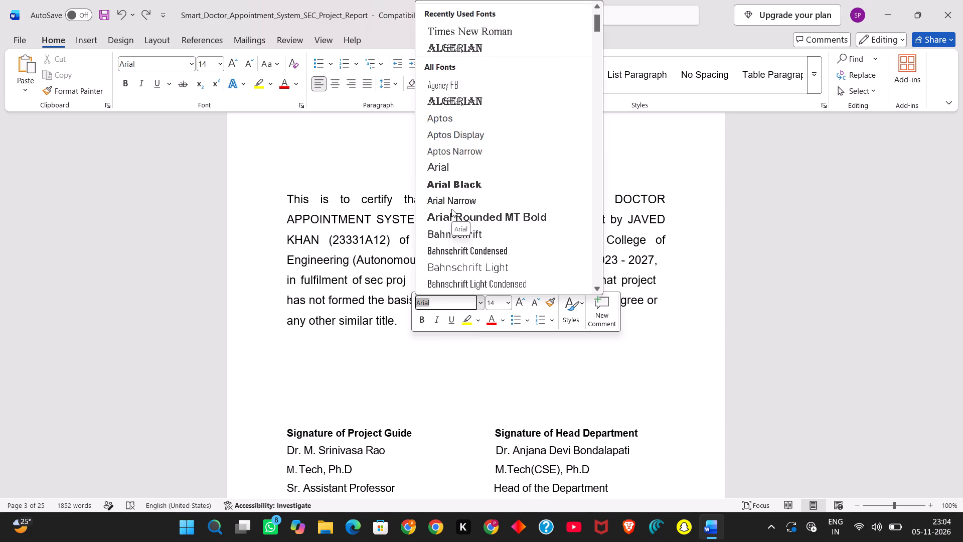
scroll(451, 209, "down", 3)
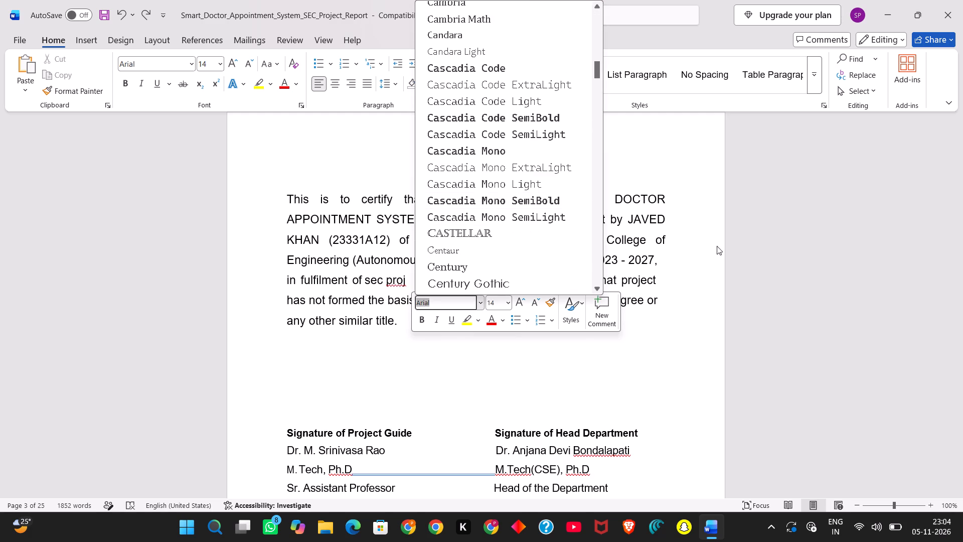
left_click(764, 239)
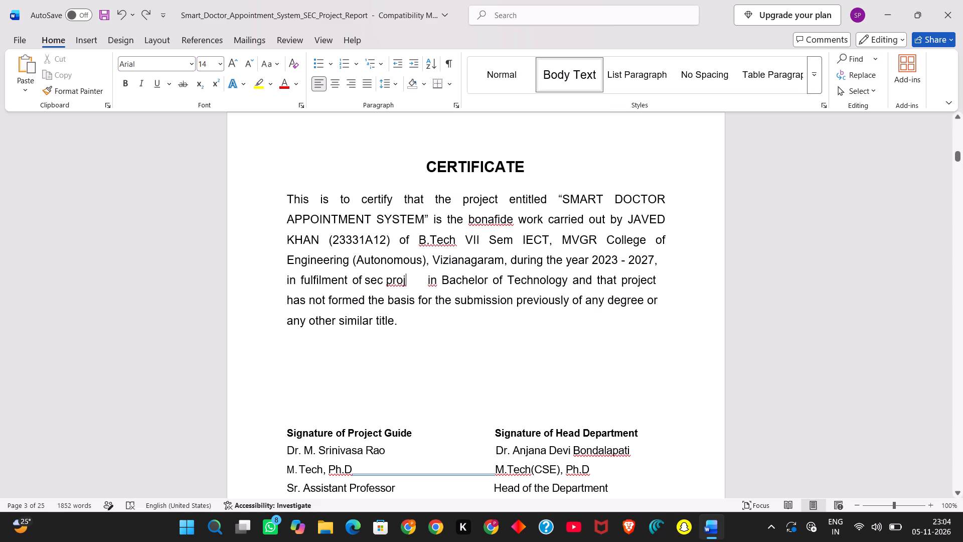
Complete "sec proj" as "sec project" in the certificate's "in fulfilment of" line.
left_click(426, 281)
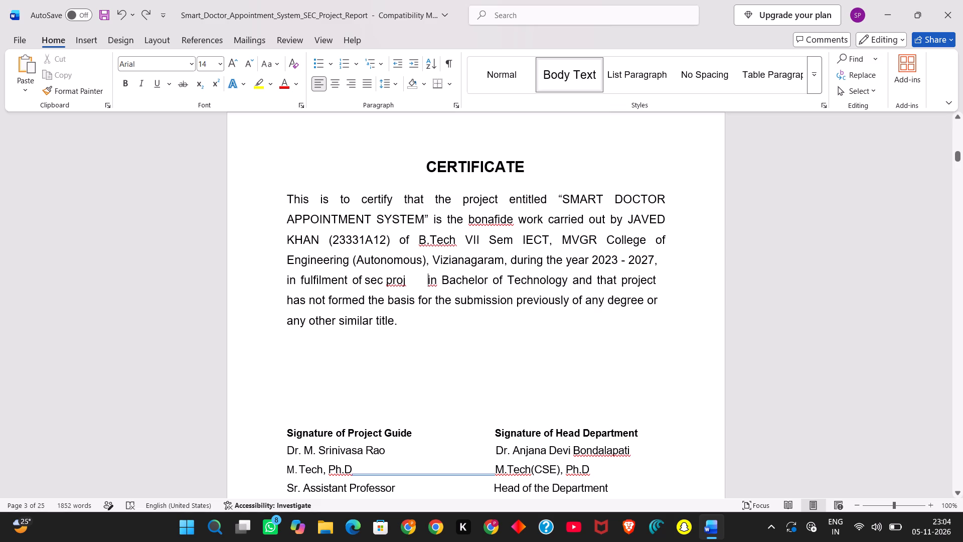
left_click(403, 281)
left_click(405, 281)
type("ect")
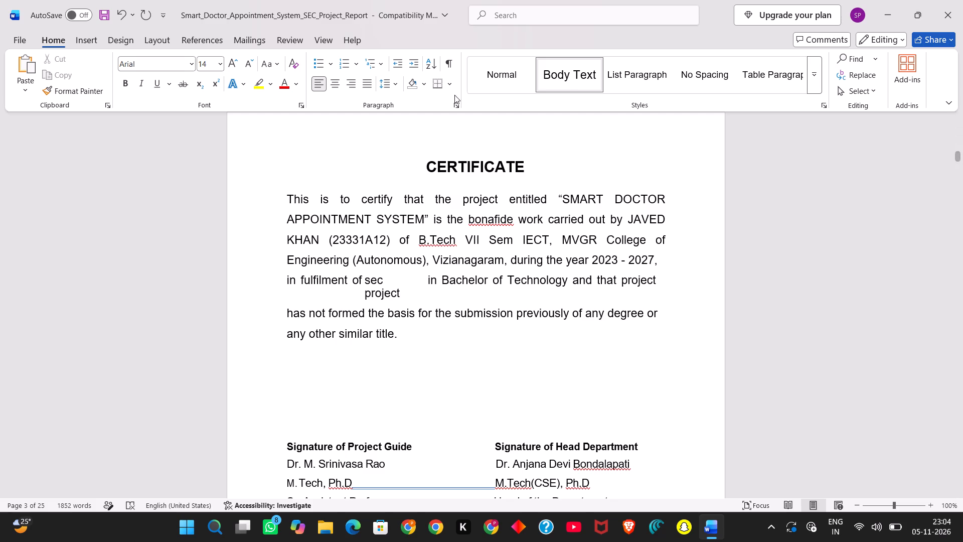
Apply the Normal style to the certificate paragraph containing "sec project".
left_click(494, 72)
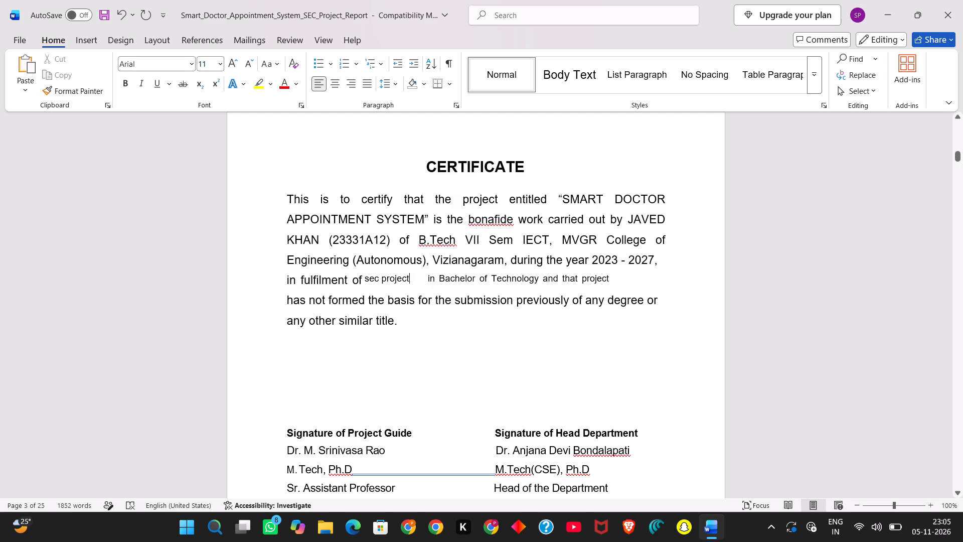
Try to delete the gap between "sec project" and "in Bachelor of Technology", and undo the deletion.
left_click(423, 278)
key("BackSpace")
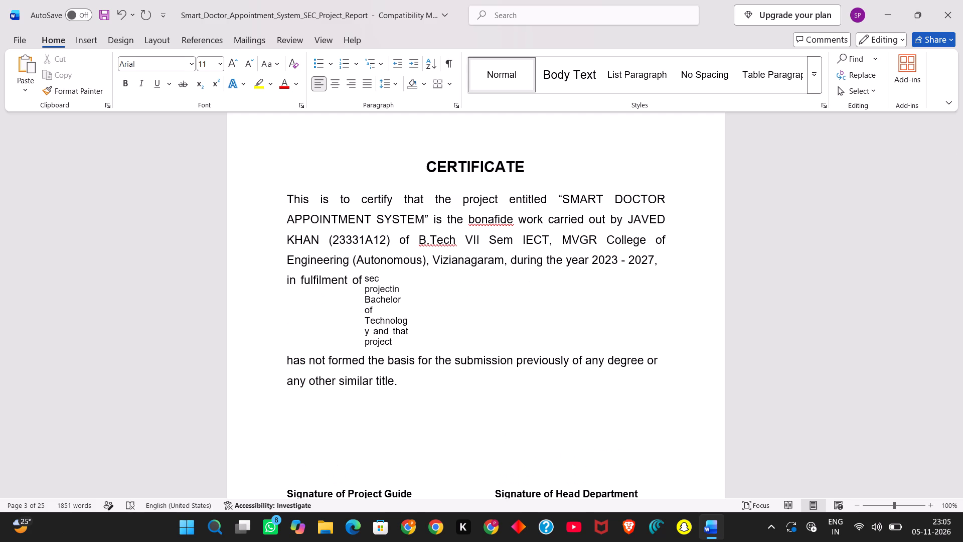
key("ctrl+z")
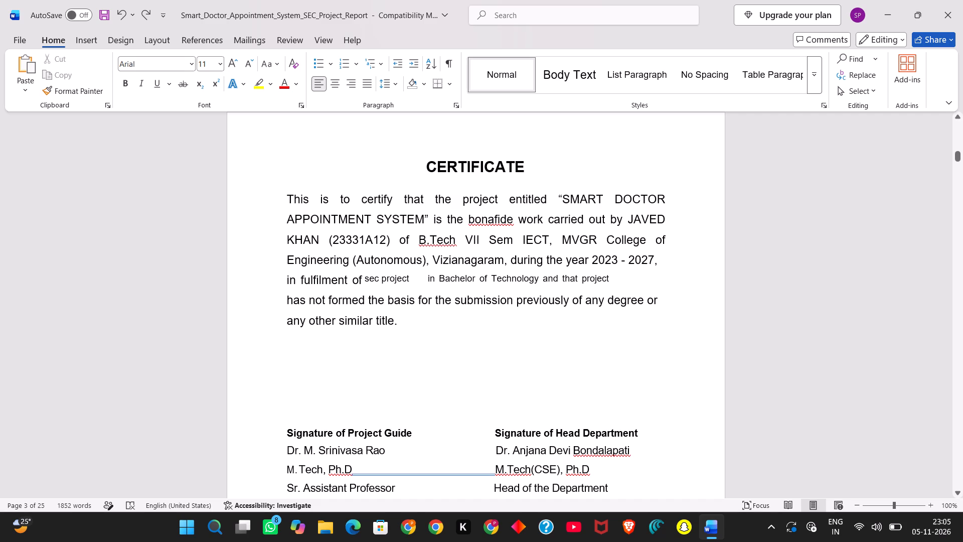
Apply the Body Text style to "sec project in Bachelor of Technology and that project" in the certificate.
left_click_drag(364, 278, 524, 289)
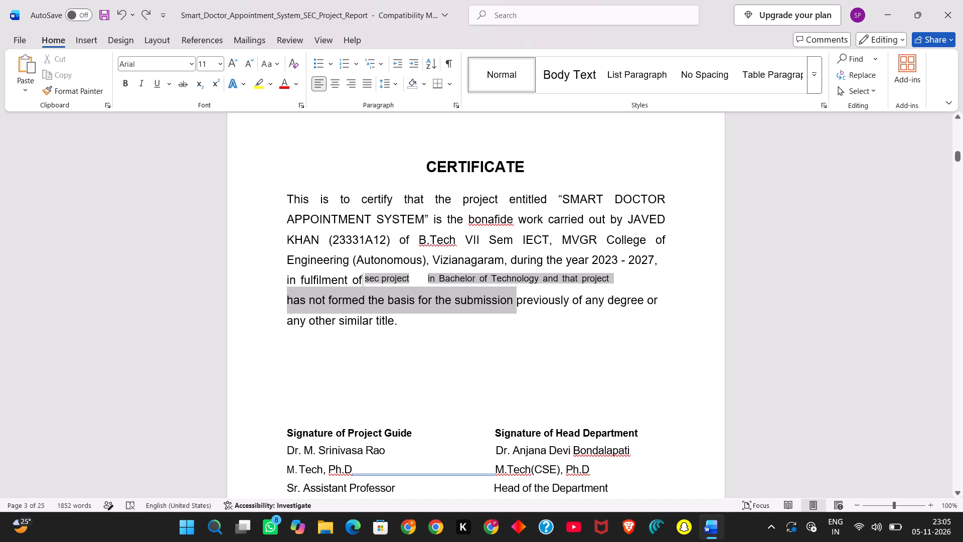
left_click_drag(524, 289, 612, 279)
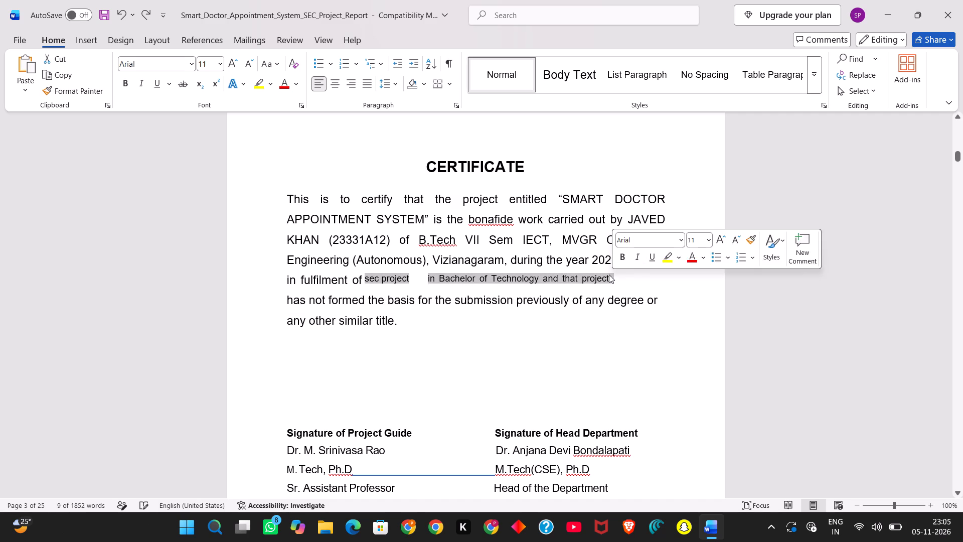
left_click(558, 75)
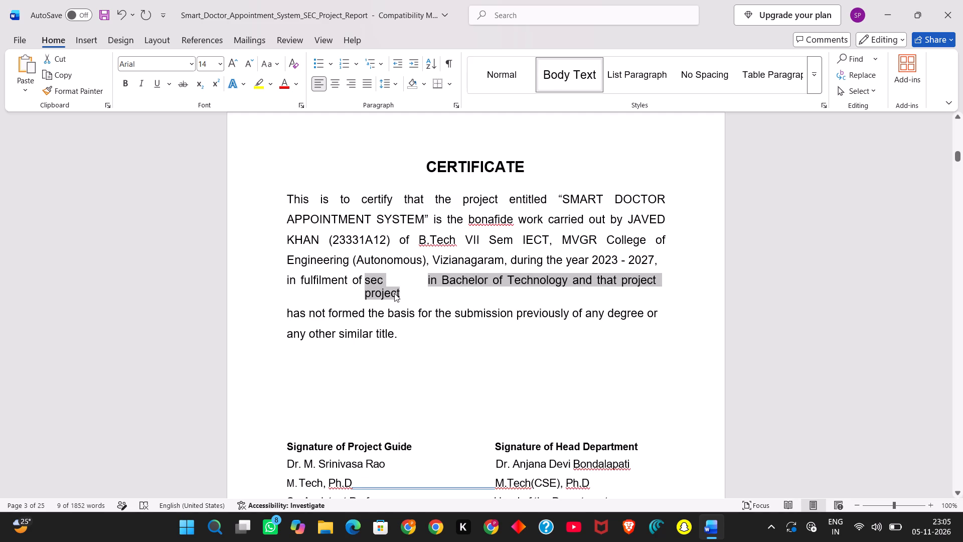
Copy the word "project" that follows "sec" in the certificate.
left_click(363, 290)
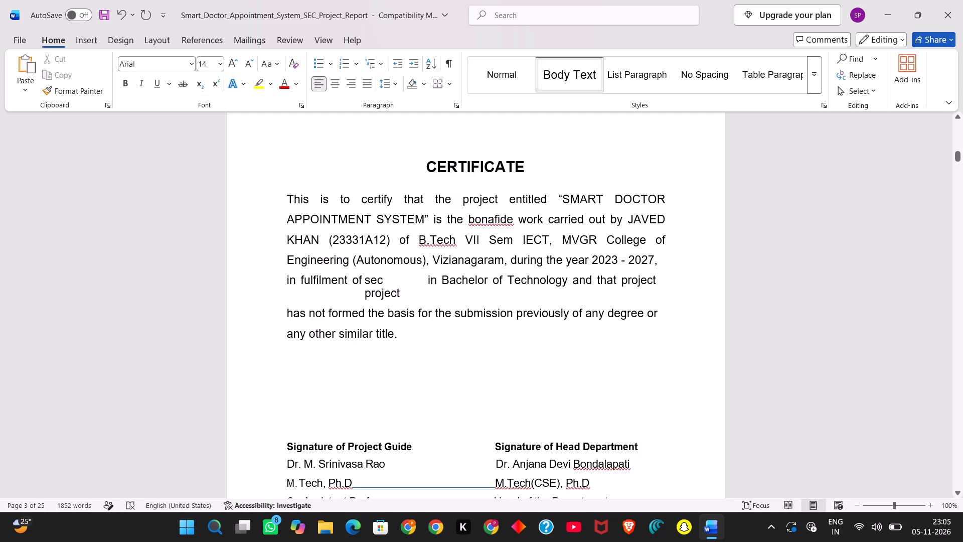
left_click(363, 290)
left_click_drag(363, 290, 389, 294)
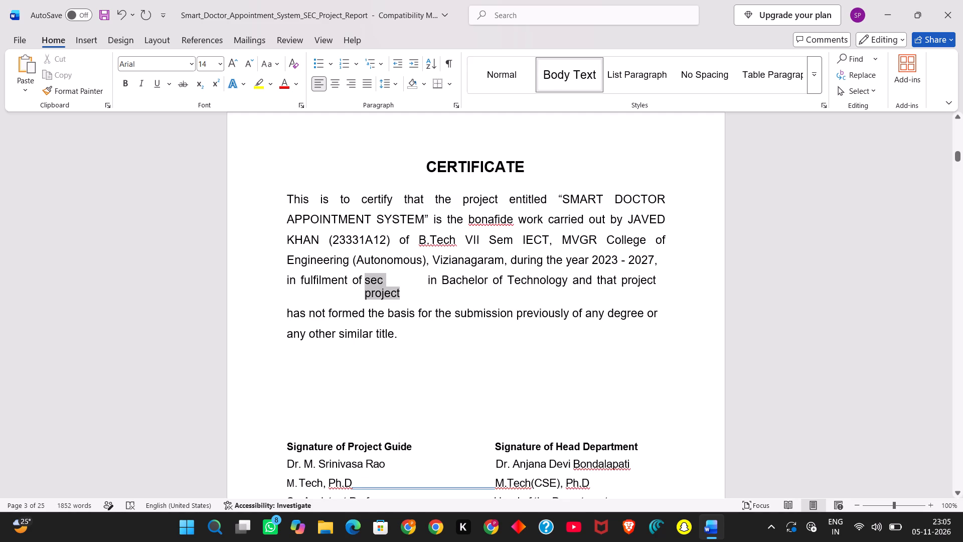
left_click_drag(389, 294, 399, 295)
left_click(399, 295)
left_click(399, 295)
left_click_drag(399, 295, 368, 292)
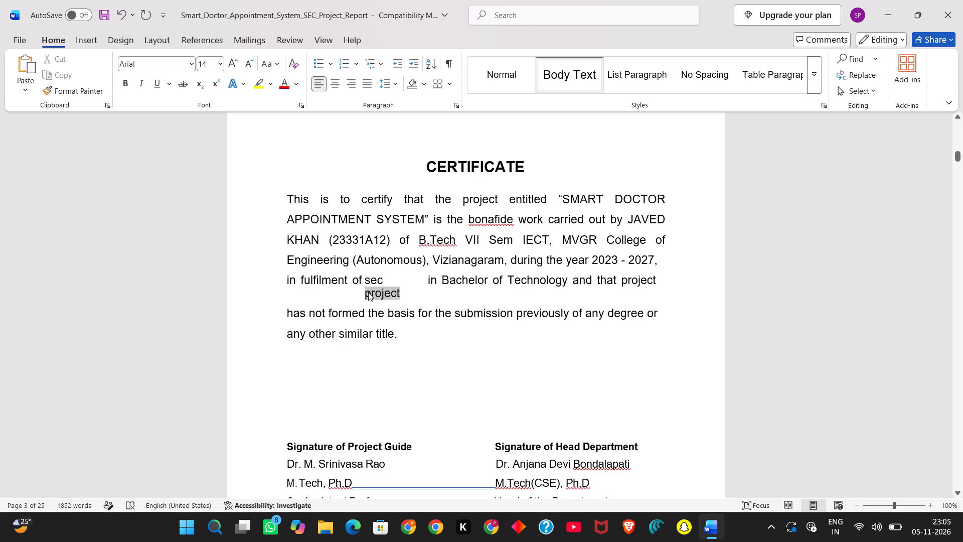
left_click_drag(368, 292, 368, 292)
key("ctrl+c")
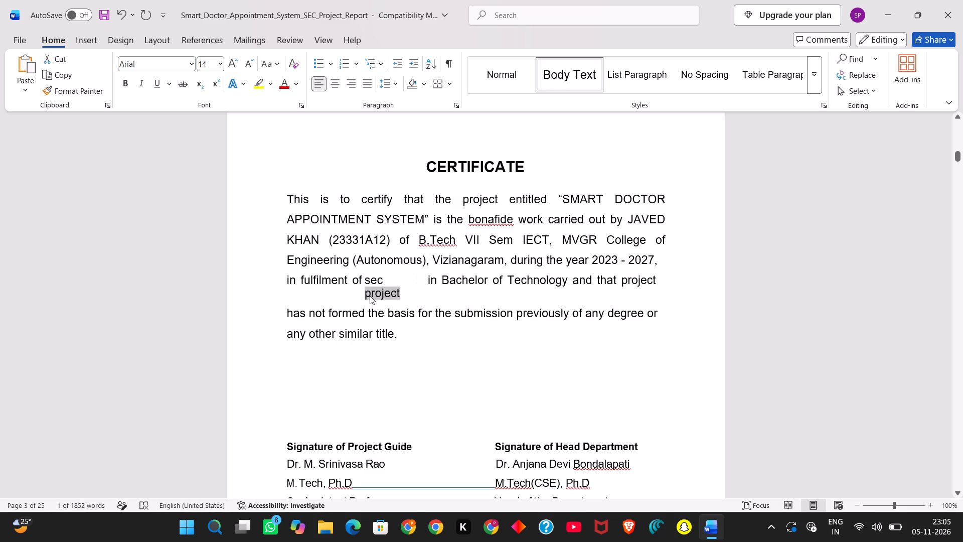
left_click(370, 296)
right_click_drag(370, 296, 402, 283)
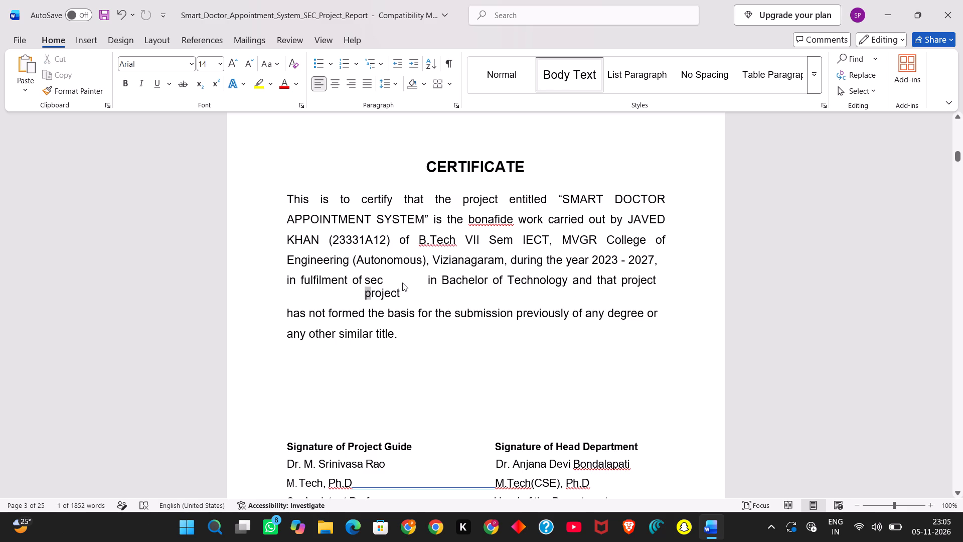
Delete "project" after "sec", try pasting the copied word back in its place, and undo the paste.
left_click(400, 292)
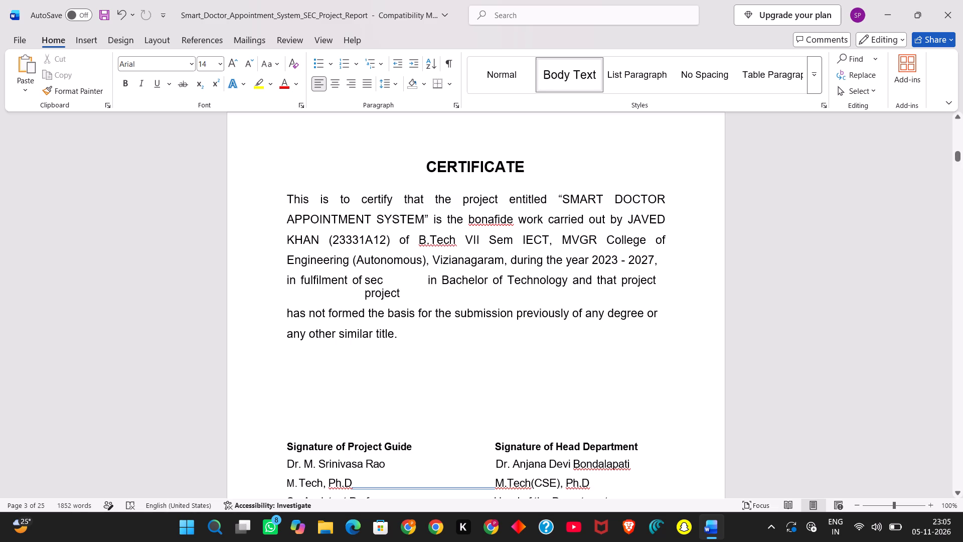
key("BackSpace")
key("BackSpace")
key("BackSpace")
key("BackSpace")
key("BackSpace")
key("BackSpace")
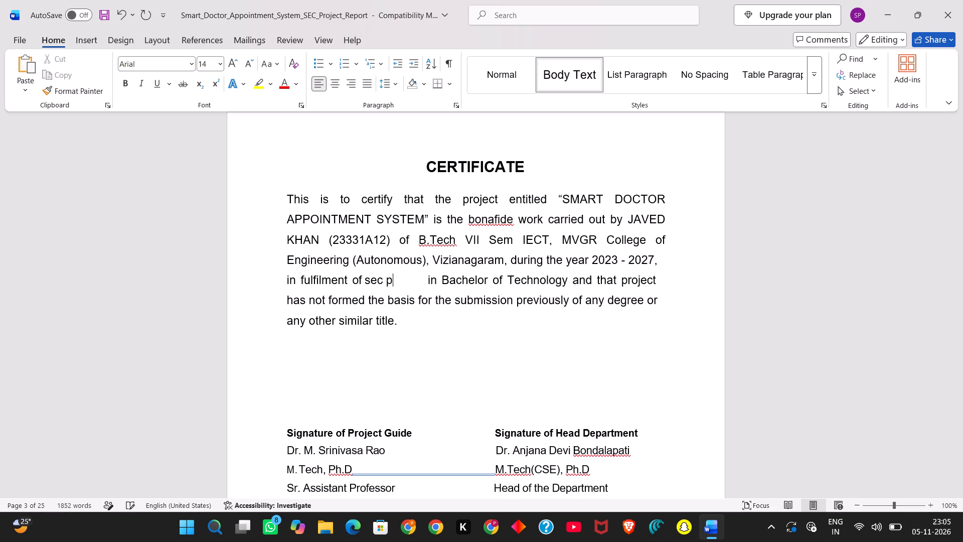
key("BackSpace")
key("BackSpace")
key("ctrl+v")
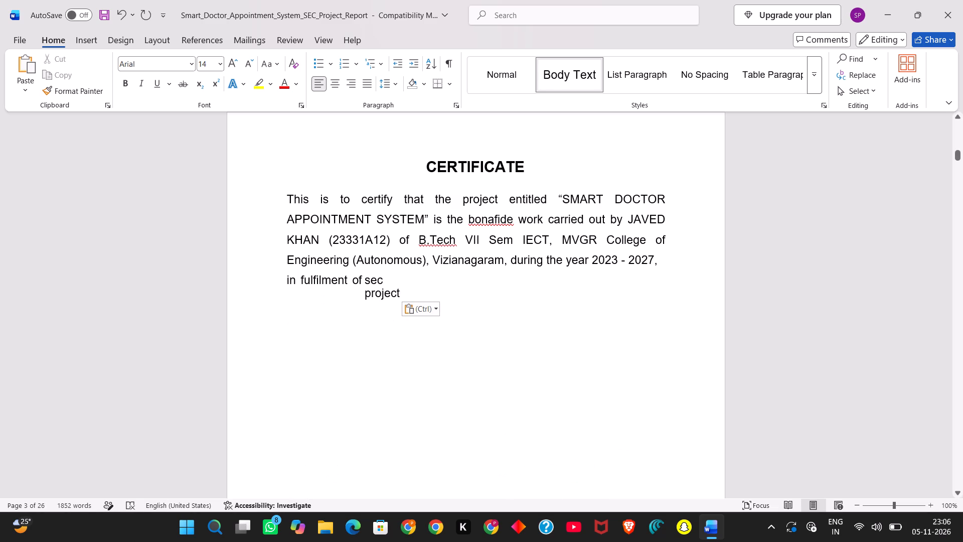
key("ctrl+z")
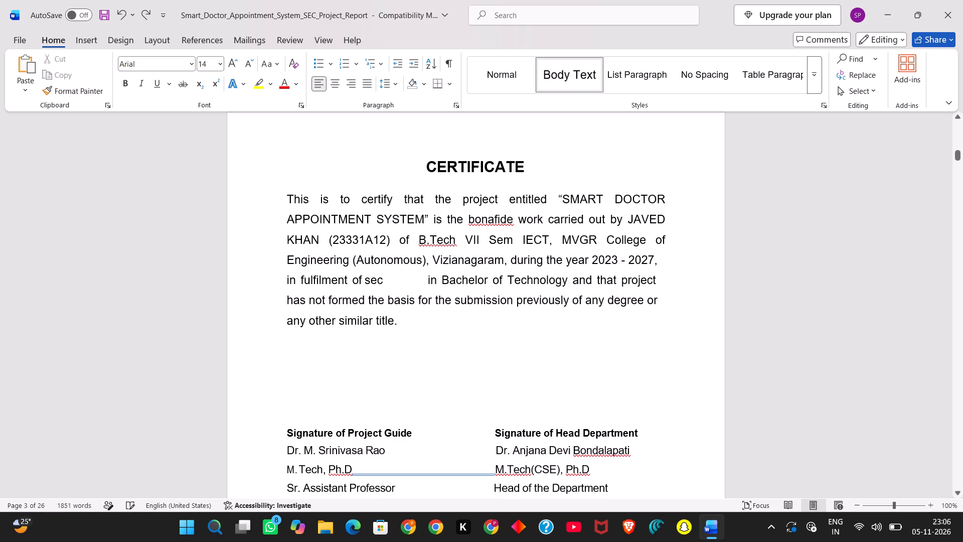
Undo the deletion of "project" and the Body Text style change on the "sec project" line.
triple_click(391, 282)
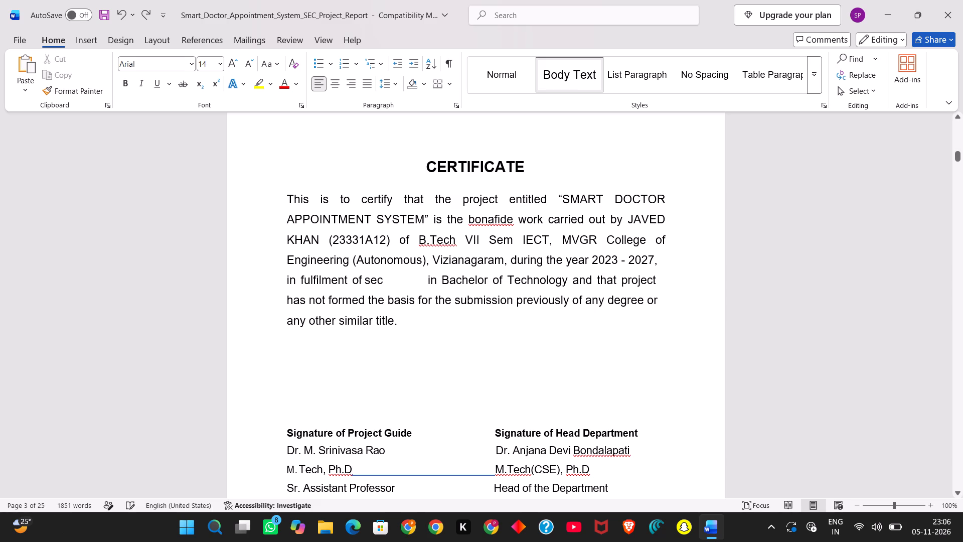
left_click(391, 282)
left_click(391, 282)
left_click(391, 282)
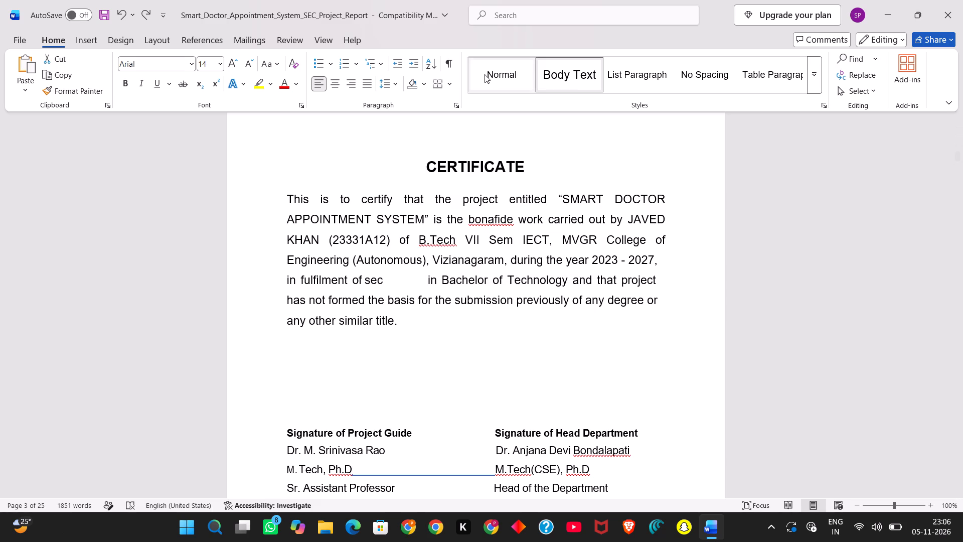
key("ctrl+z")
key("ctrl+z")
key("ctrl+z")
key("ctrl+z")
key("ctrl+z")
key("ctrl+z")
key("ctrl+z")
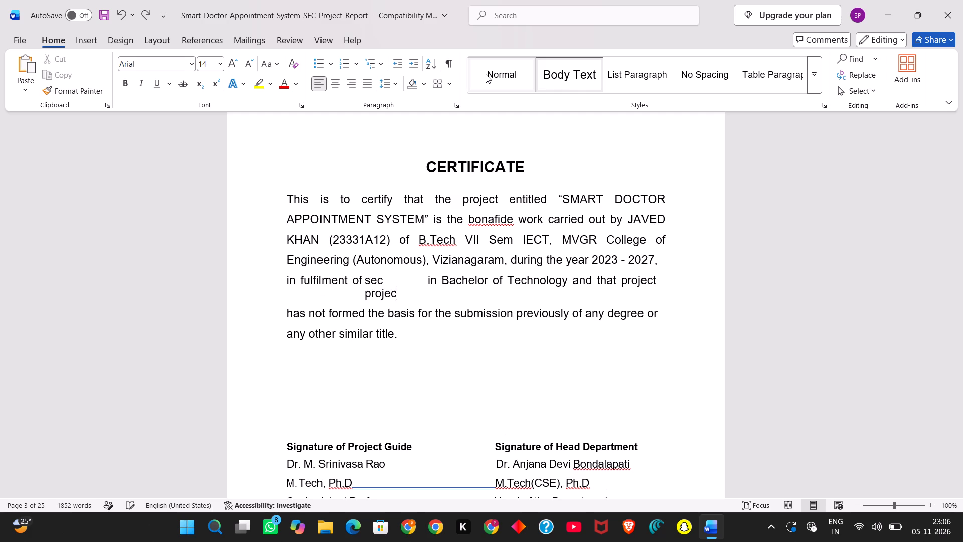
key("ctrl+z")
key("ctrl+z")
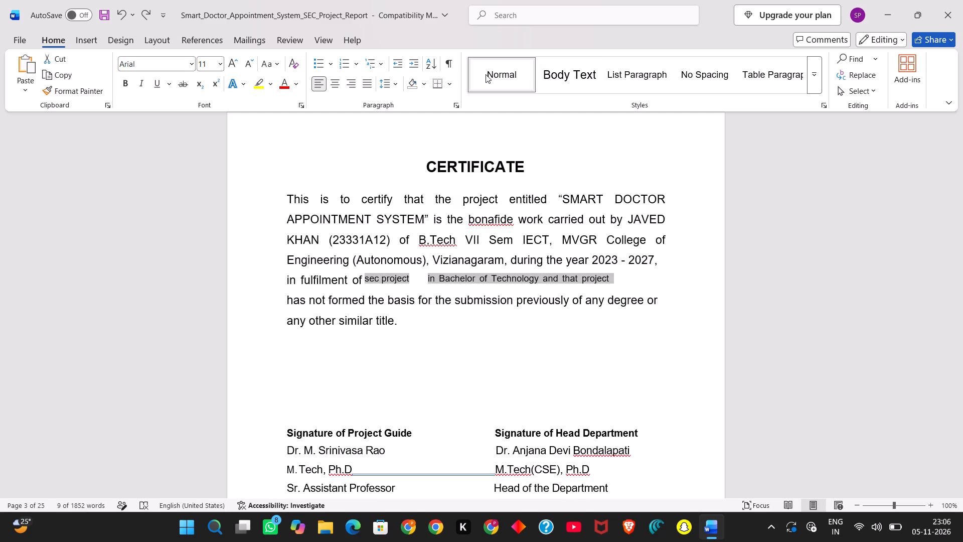
Apply the Body Text style to the selected words "in Bachelor of Technology and that project" in the certificate.
left_click(428, 281)
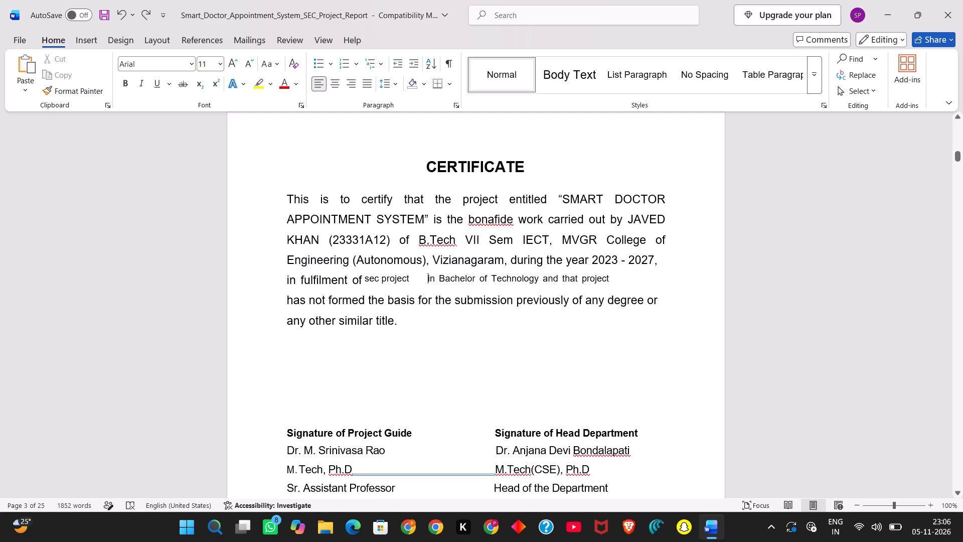
left_click(425, 278)
left_click_drag(425, 278, 427, 278)
left_click_drag(427, 278, 613, 278)
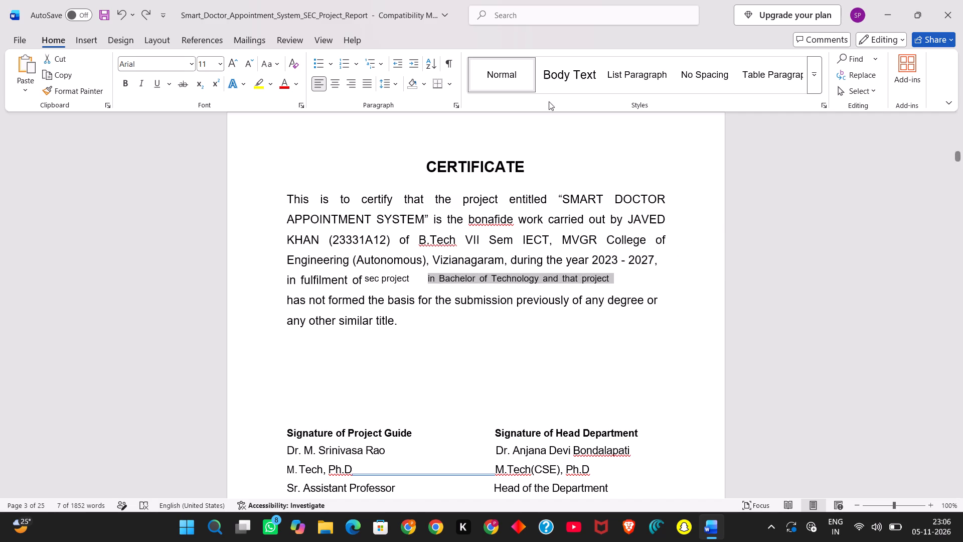
left_click(546, 82)
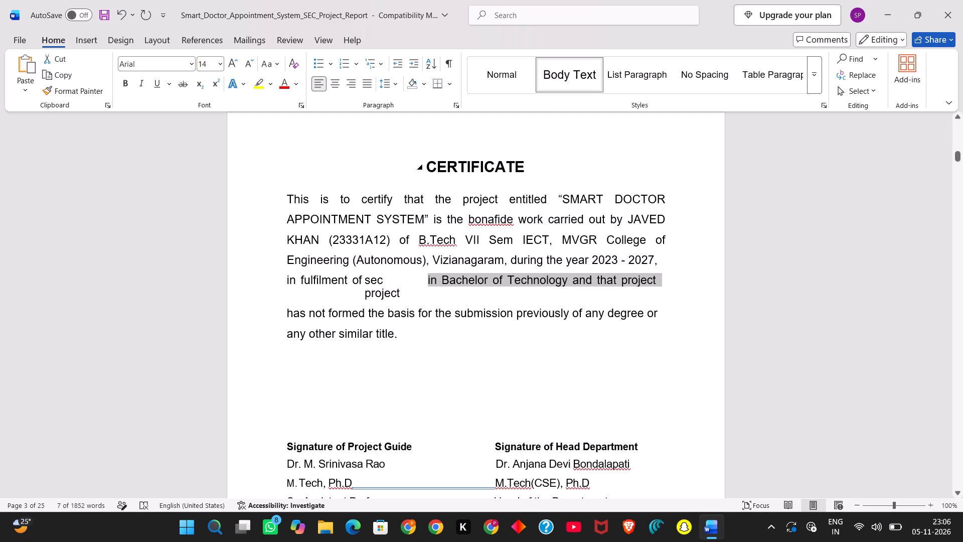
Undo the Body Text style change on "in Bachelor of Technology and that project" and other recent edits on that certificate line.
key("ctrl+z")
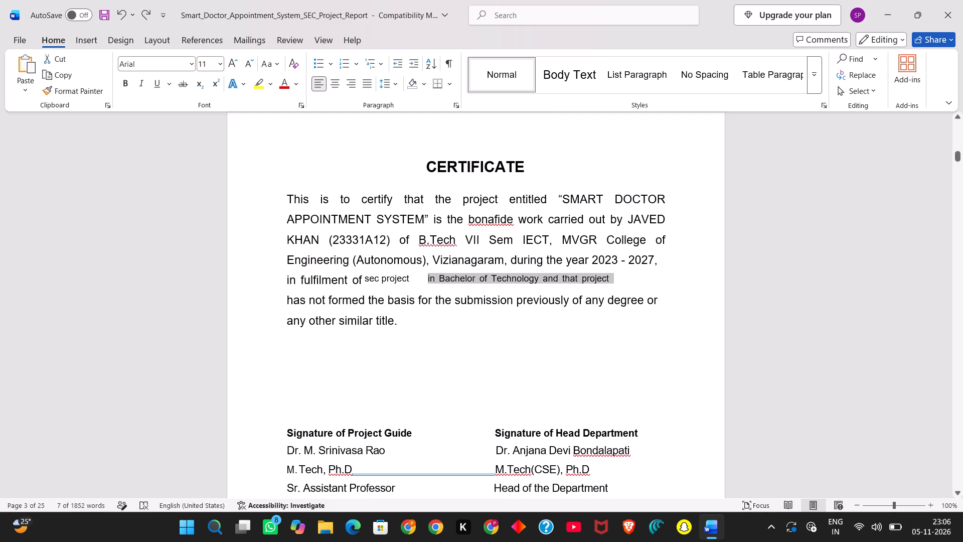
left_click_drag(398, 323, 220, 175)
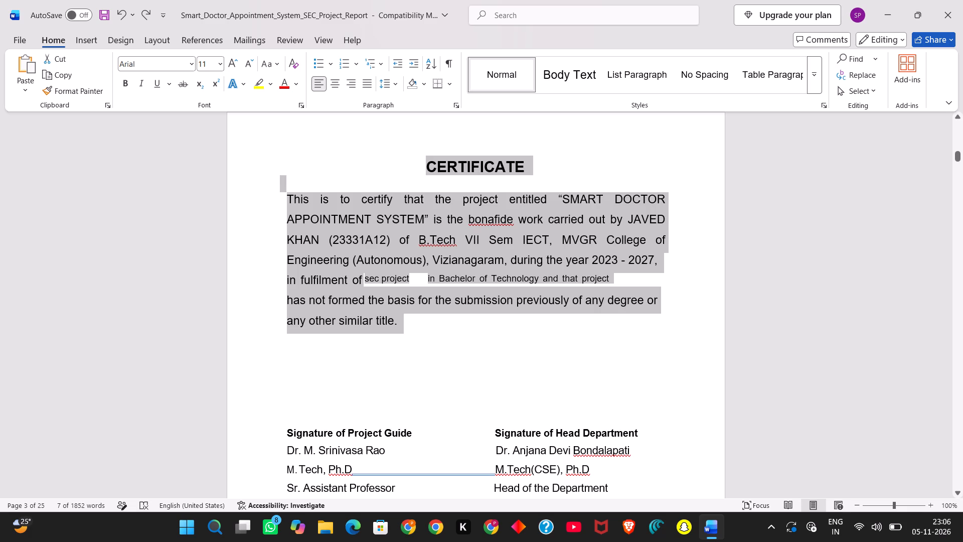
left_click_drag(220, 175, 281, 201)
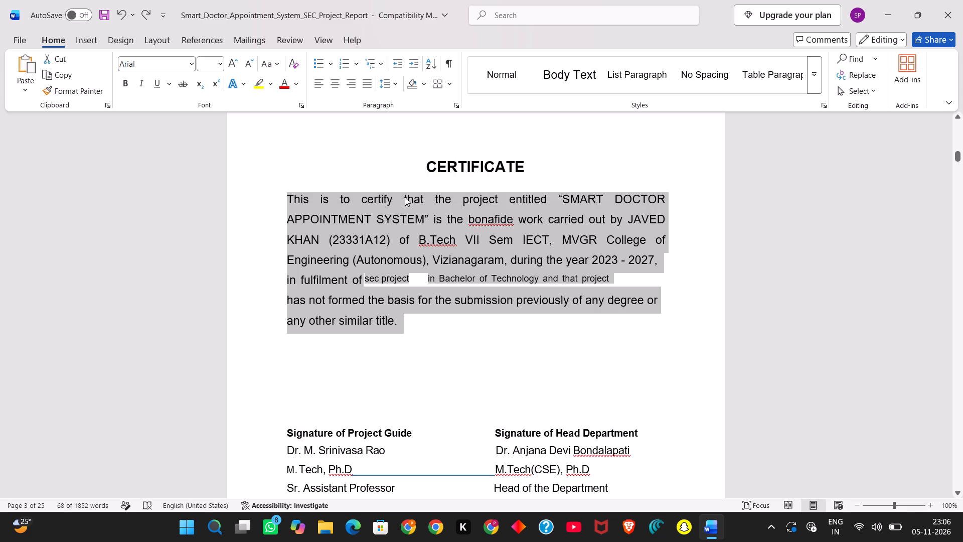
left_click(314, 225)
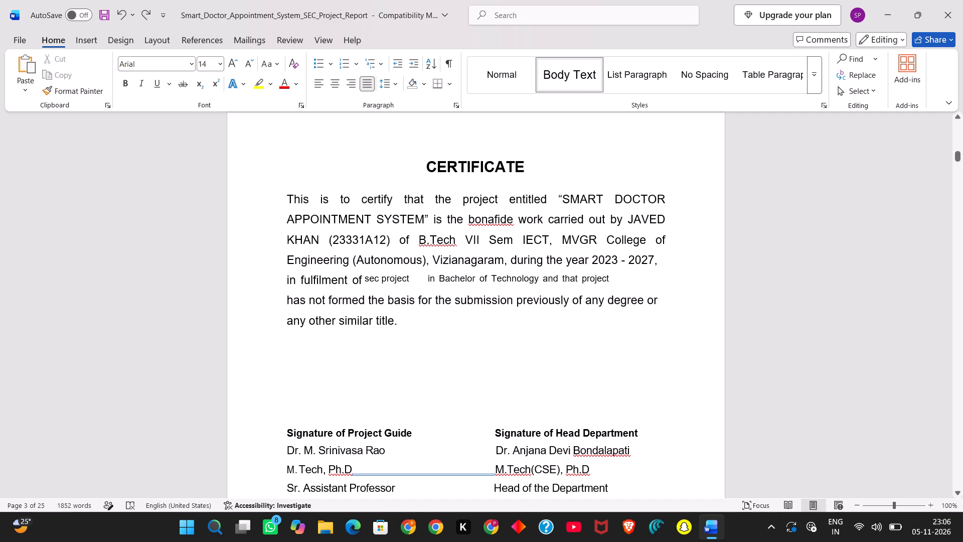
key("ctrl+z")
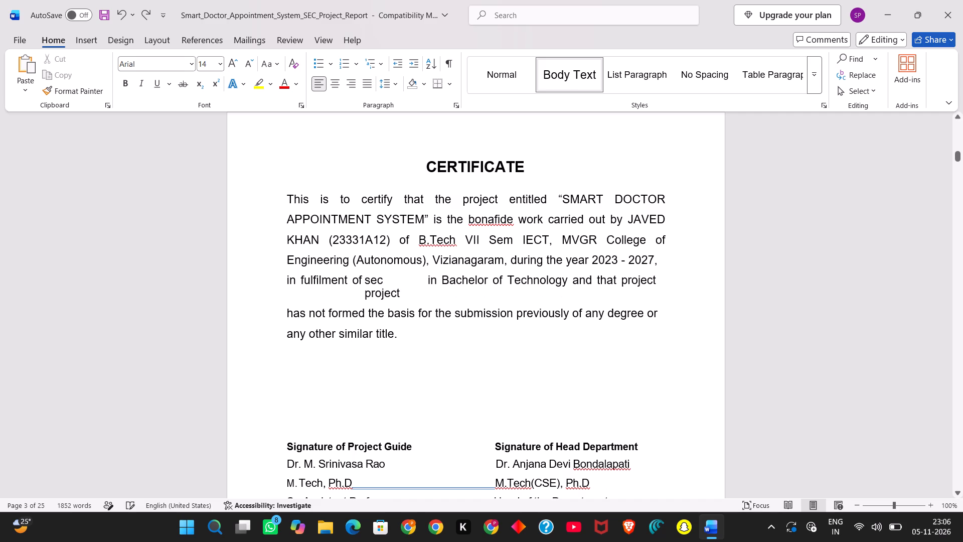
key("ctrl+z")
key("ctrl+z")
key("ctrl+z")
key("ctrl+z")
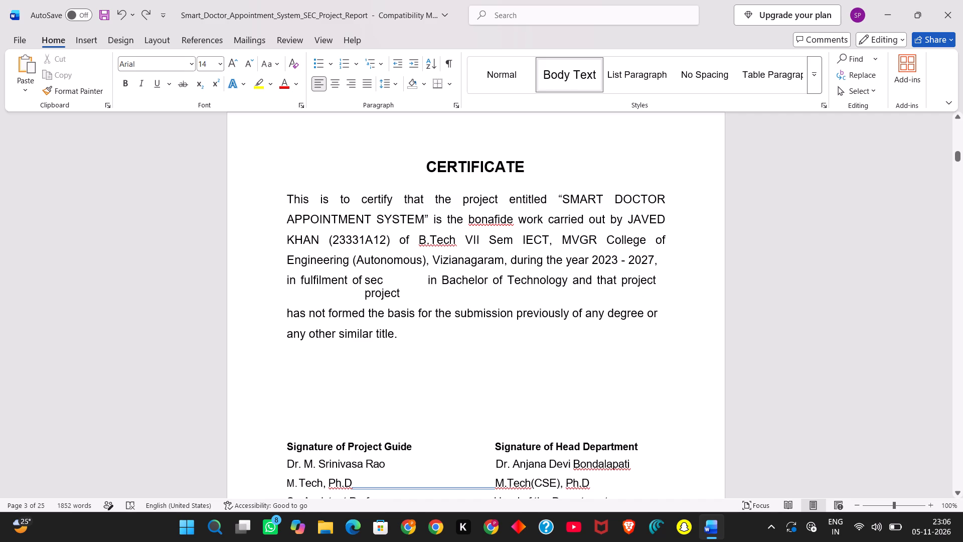
Copy the whole certificate paragraph, from "This is to certify" to "any other similar title.", delete it, and paste it back under the CERTIFICATE heading.
left_click_drag(287, 195, 422, 294)
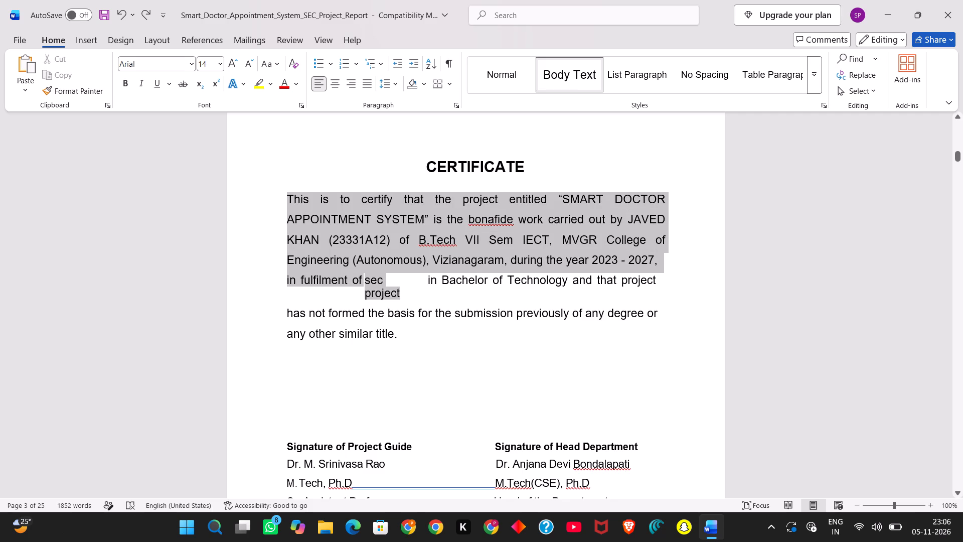
left_click_drag(422, 294, 459, 328)
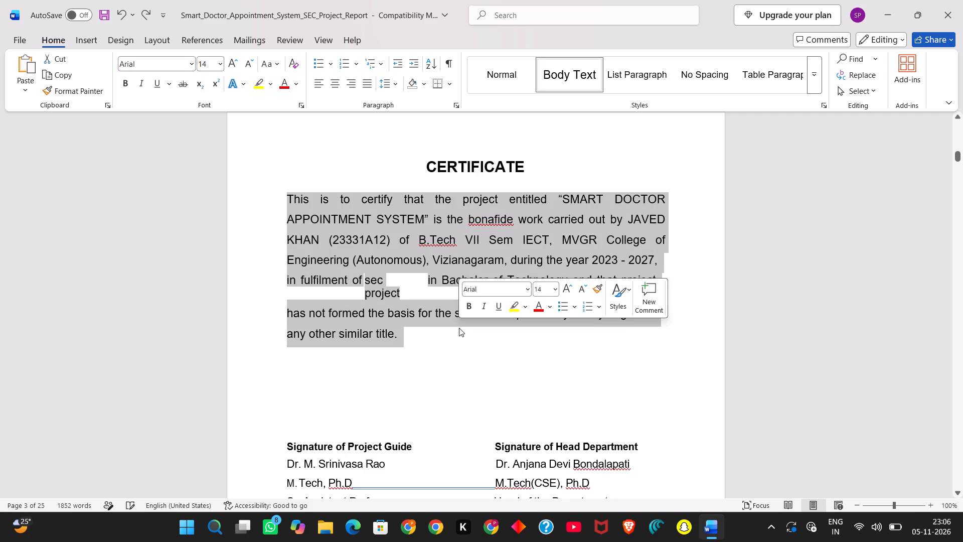
key("ctrl+c")
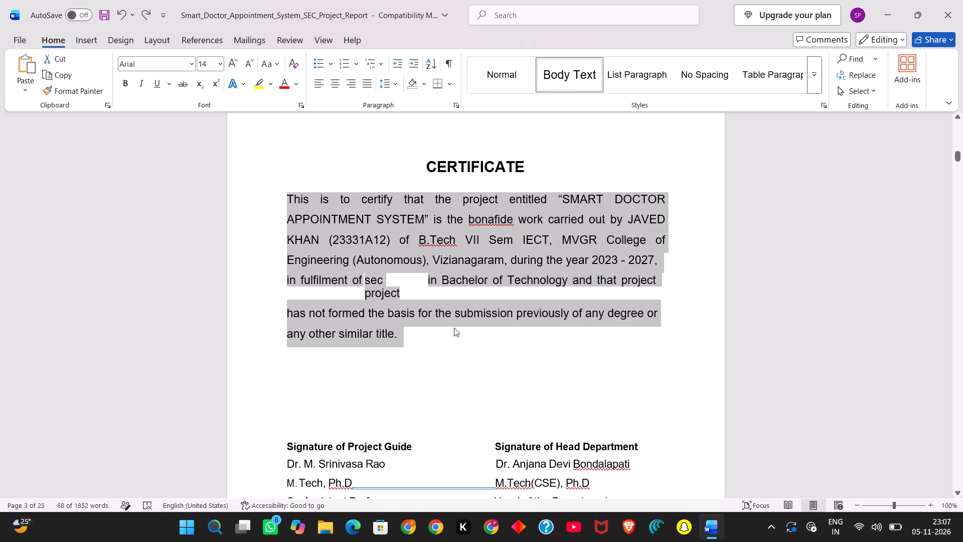
key("BackSpace")
scroll(454, 328, "up", 1)
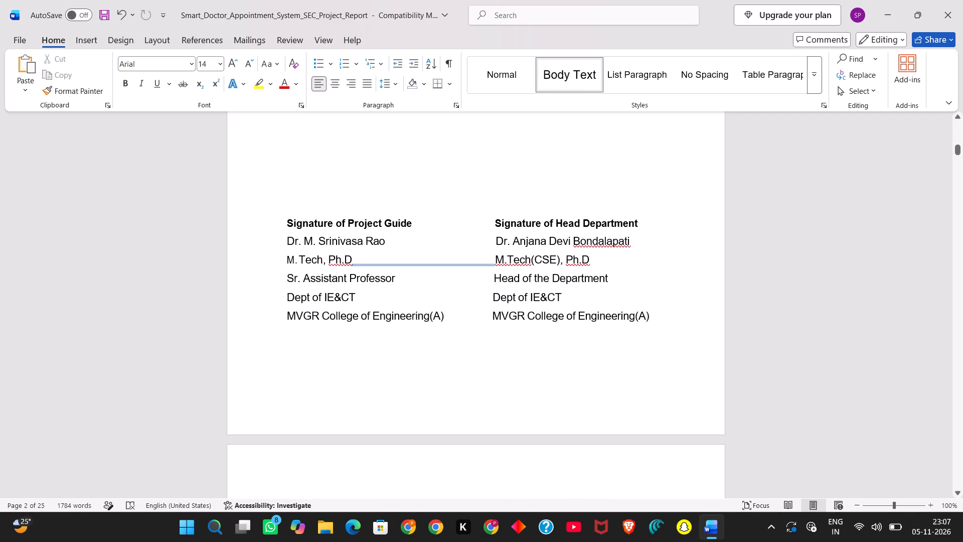
scroll(454, 328, "up", 1)
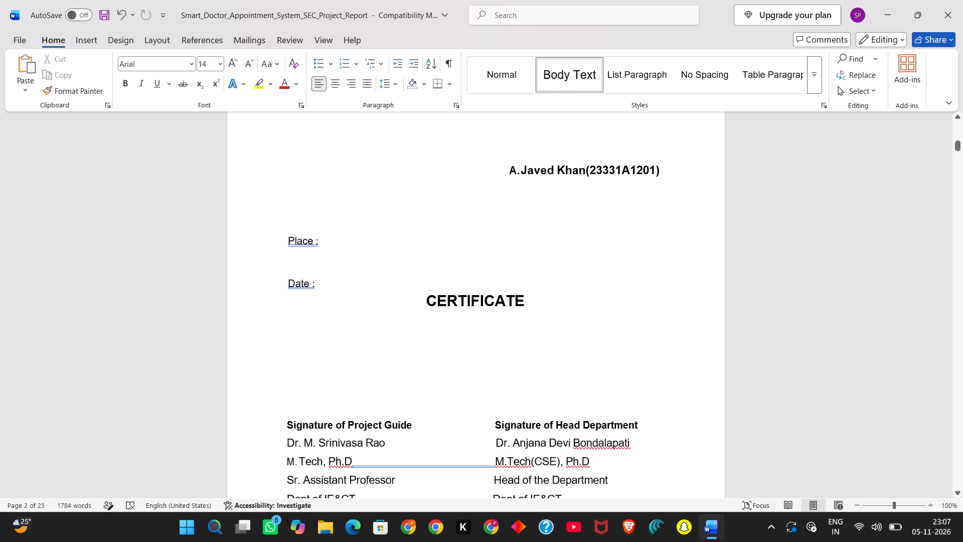
key("ctrl+v")
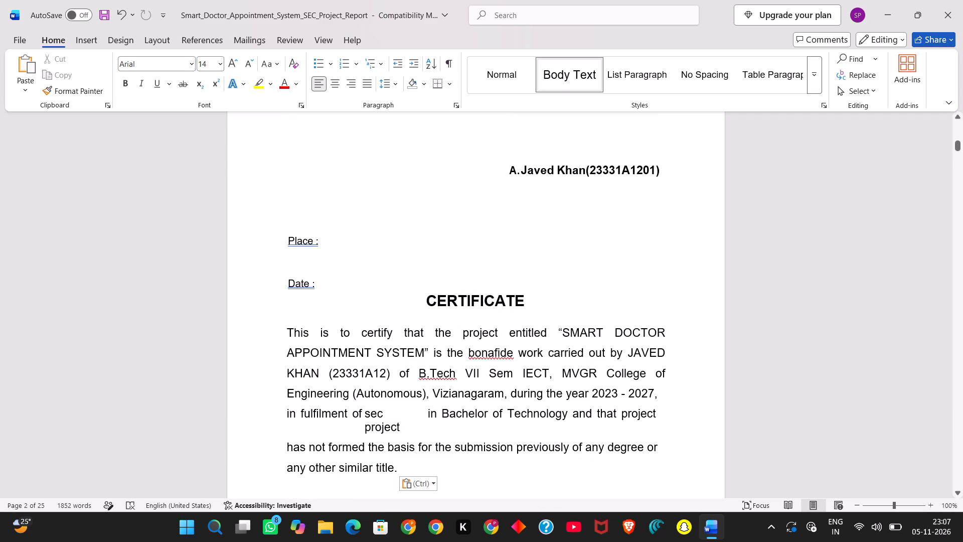
Insert 17 blank lines after the declaration's "Date :" line to push the CERTIFICATE heading down the page.
scroll(402, 286, "down", 3)
scroll(402, 286, "up", 1)
scroll(402, 286, "down", 1)
scroll(402, 286, "up", 1)
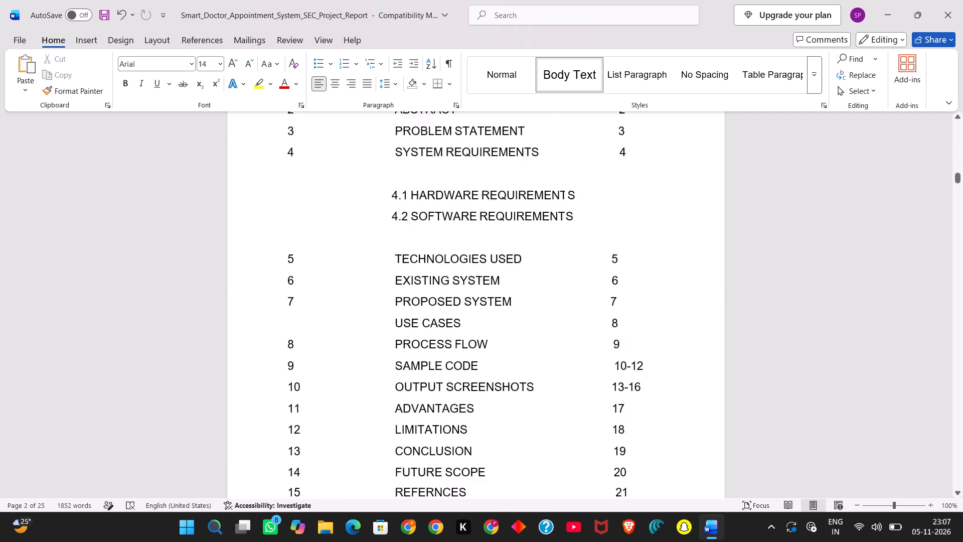
scroll(402, 286, "up", 4)
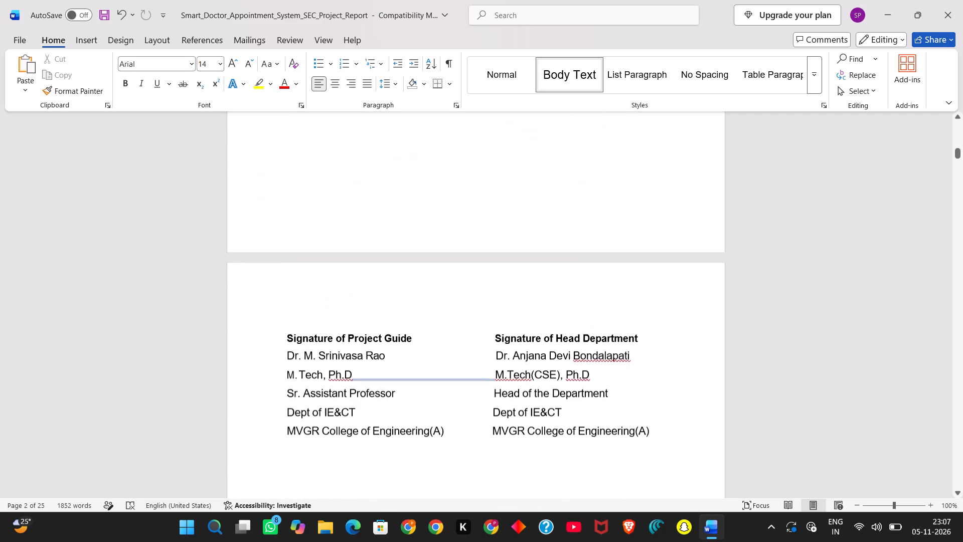
scroll(402, 286, "up", 2)
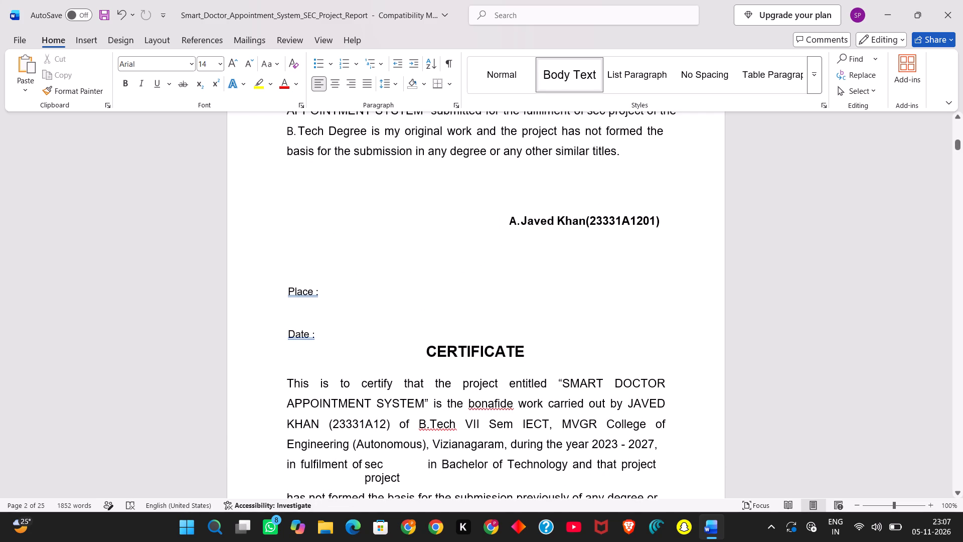
left_click(353, 337)
key("Return")
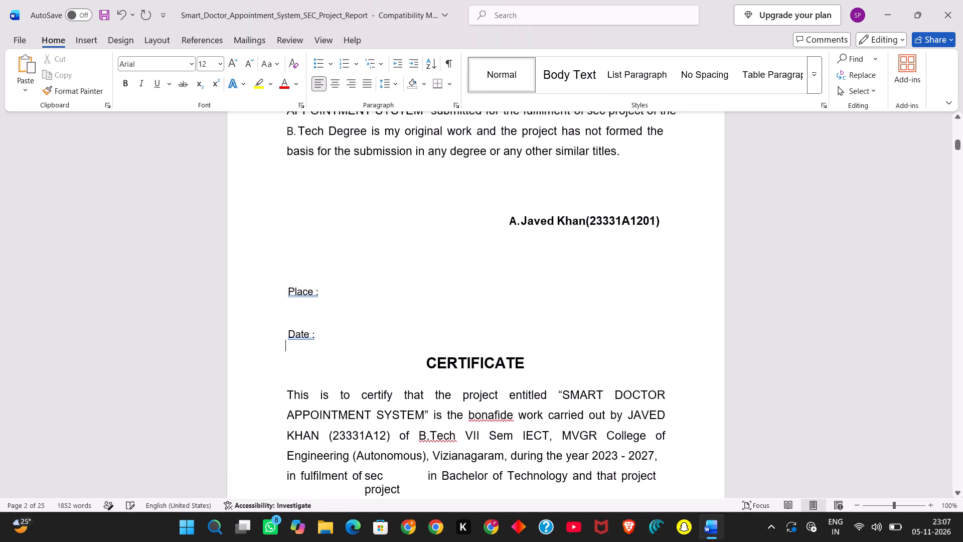
key("Return")
key("Return")
key("Return")
key("Return")
key("Return")
key("Return")
key("Return")
key("Return")
key("Return")
key("Return")
key("Return")
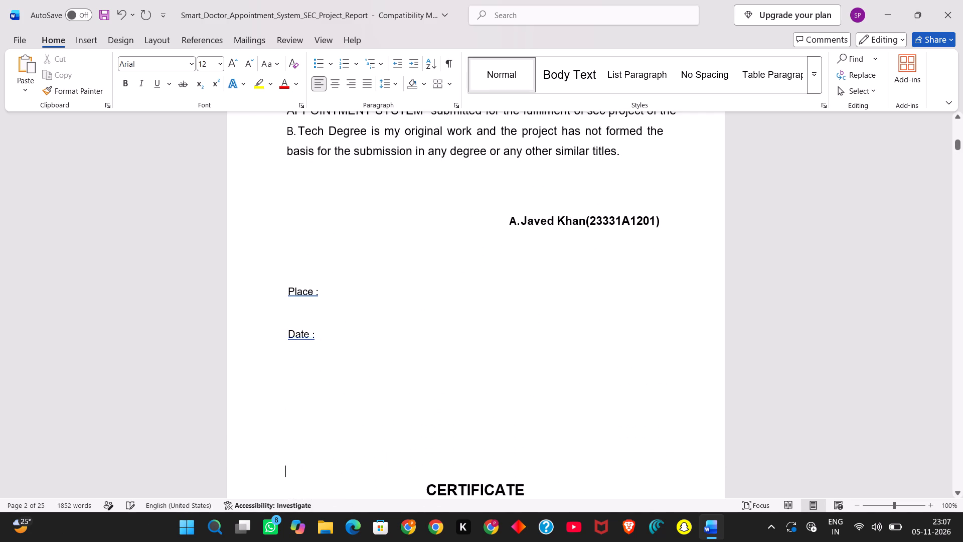
key("Return")
key("Return")
key("Return")
key("Return")
key("Return")
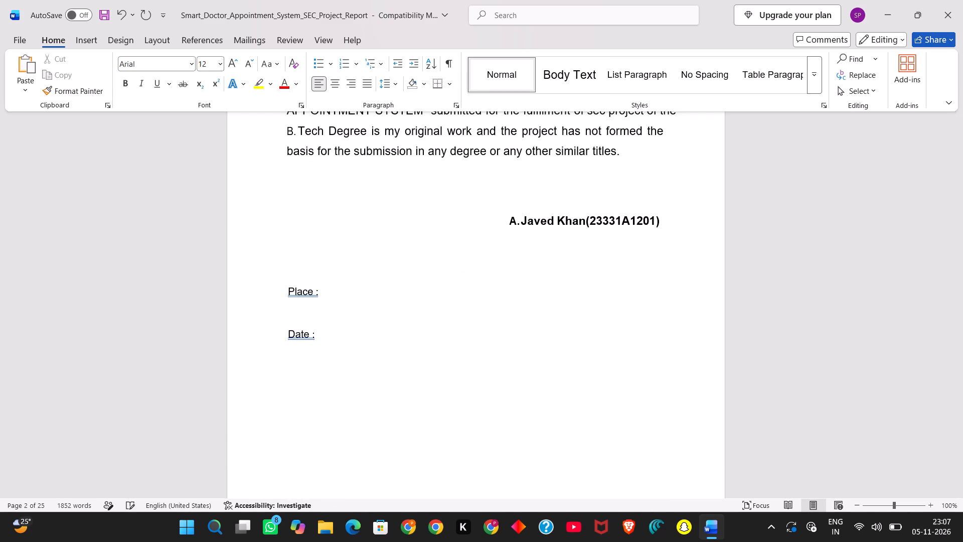
Adjust the blank lines above the CERTIFICATE heading, adding enough for the certificate to start at the top of a new page.
scroll(353, 337, "down", 2)
left_click(439, 311)
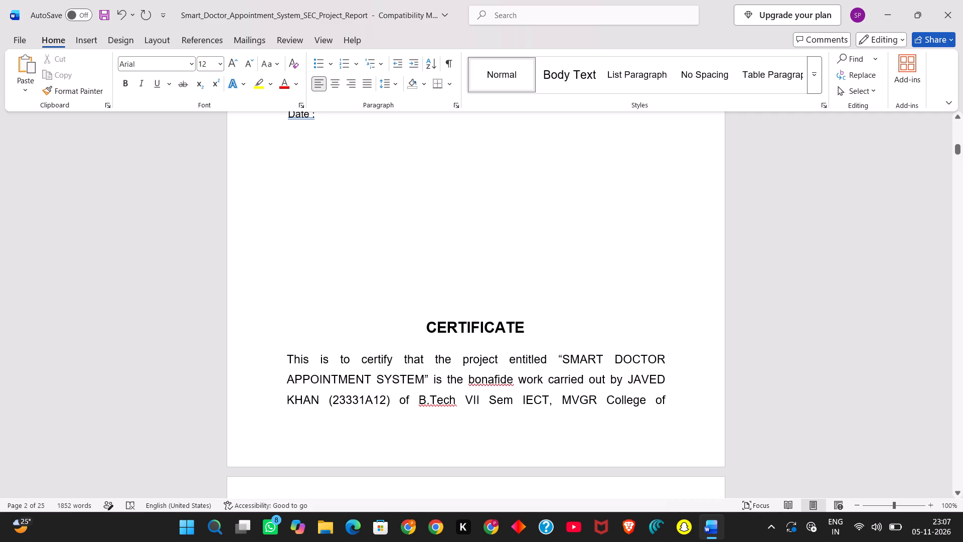
key("BackSpace")
key("BackSpace")
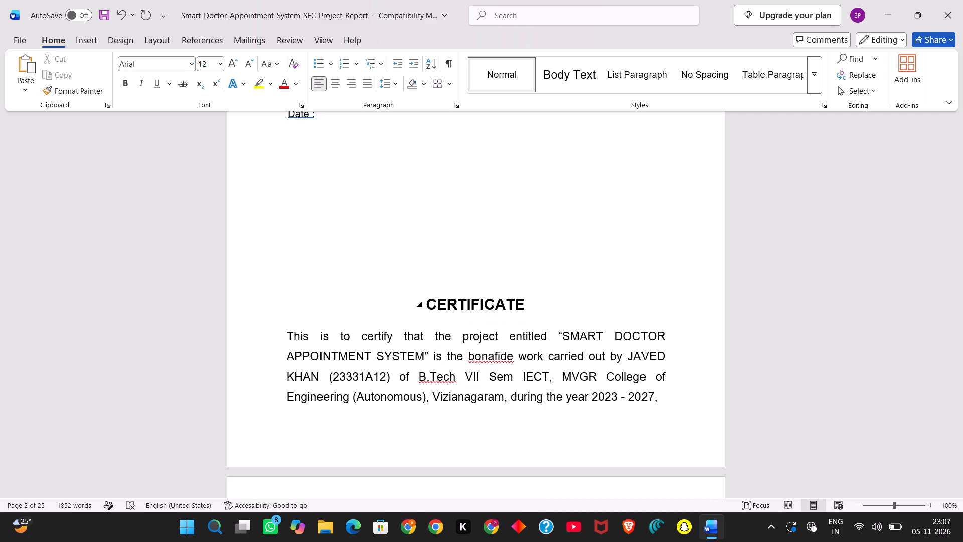
key("Return")
key("Return")
key("Return")
key("Return")
key("Return")
key("Return")
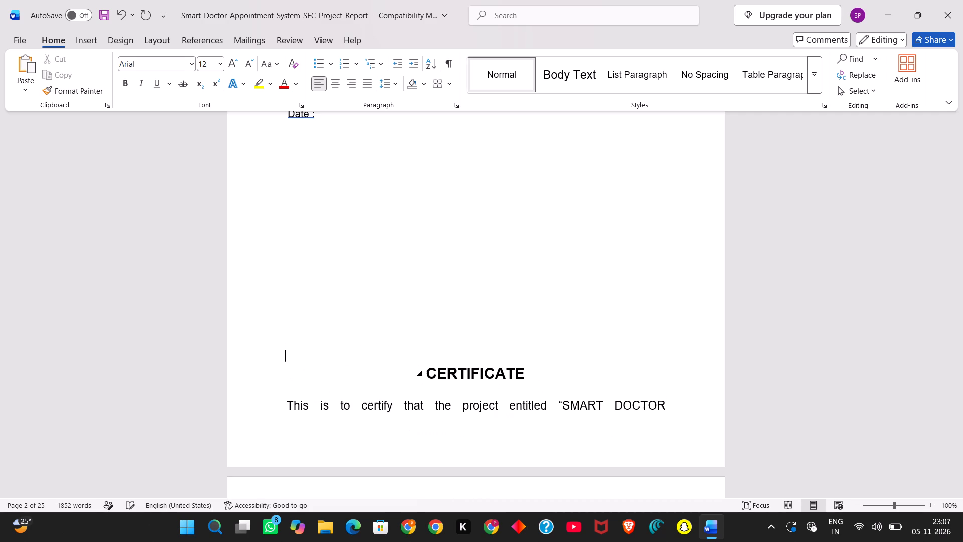
key("Return")
key("Return")
key("Return")
Delete the space between "sec" and "project" in the certificate's "in fulfilment of" line.
scroll(439, 311, "down", 1)
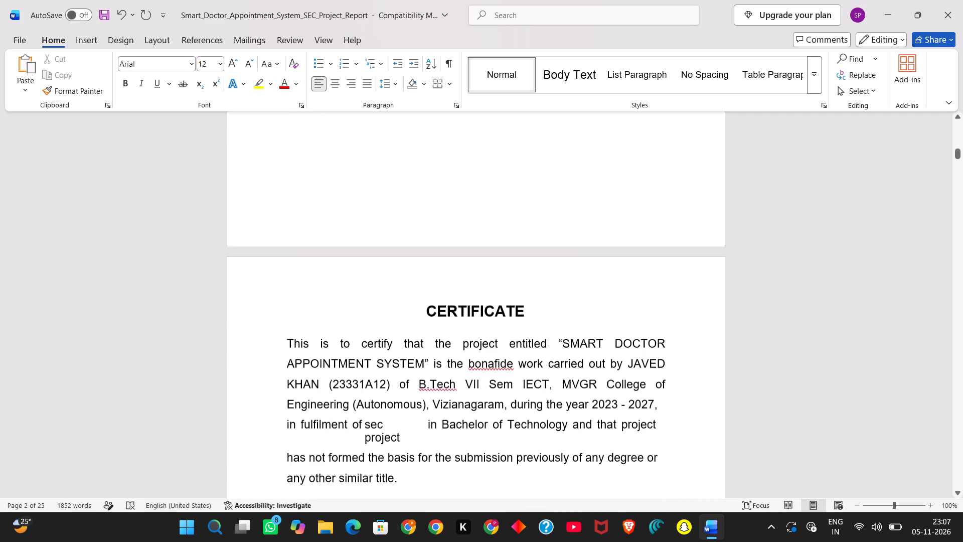
scroll(439, 311, "down", 3)
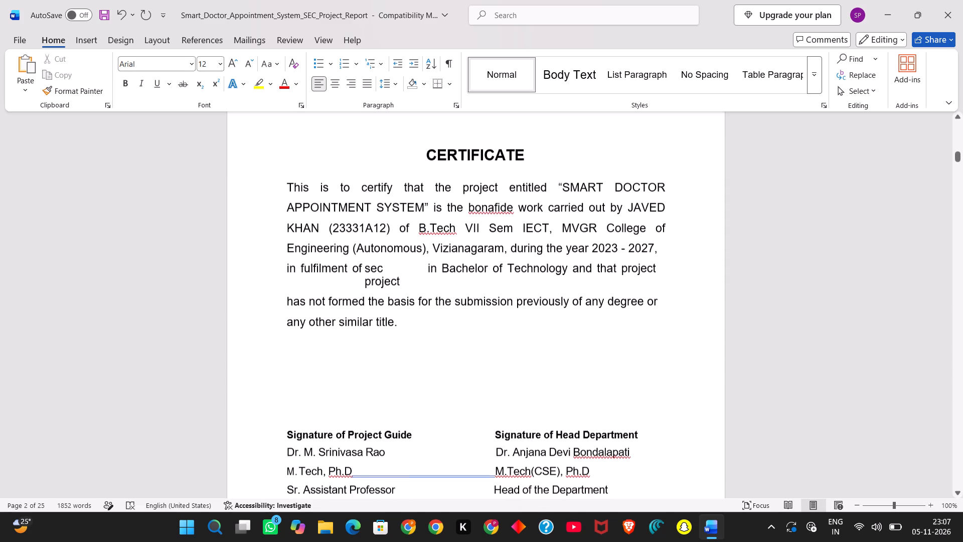
scroll(439, 311, "down", 1)
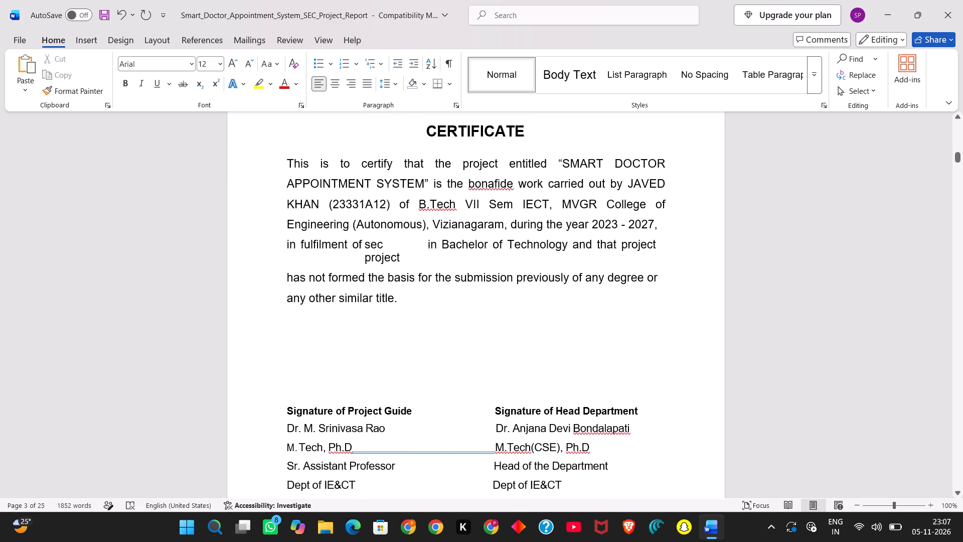
left_click(365, 259)
key("BackSpace")
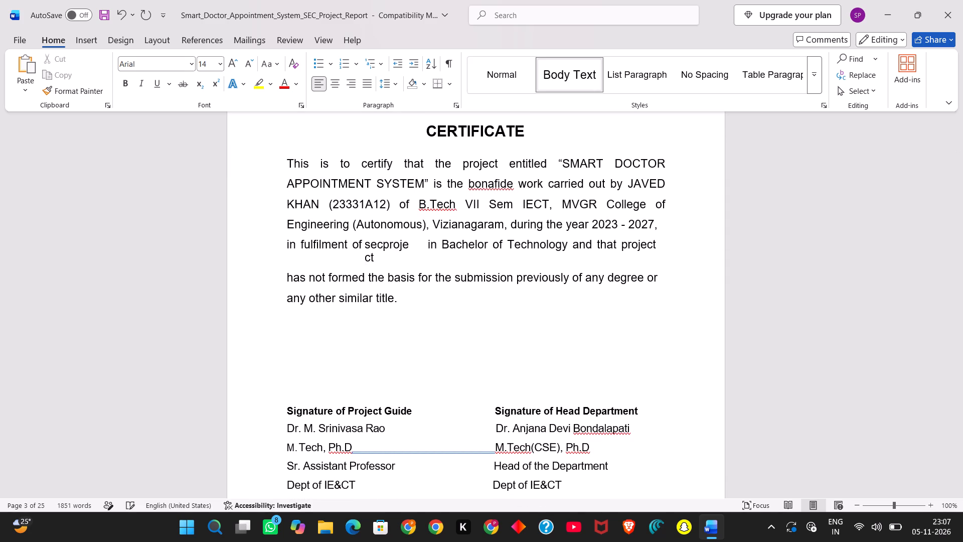
Remove the wrapped letters "ct" from "secproject" in the certificate, leaving "secproje" on a single line.
left_click(375, 261)
key("BackSpace")
key("BackSpace")
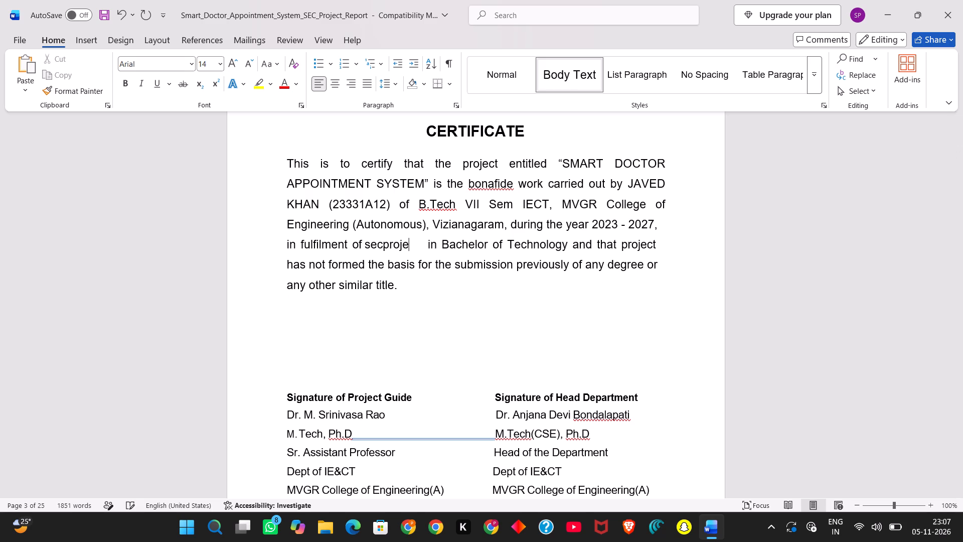
key("c")
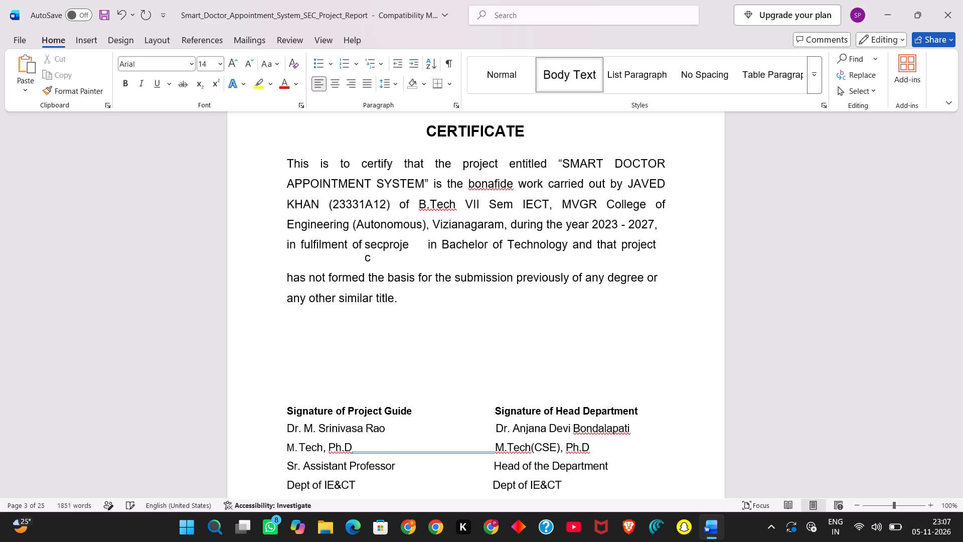
key("BackSpace")
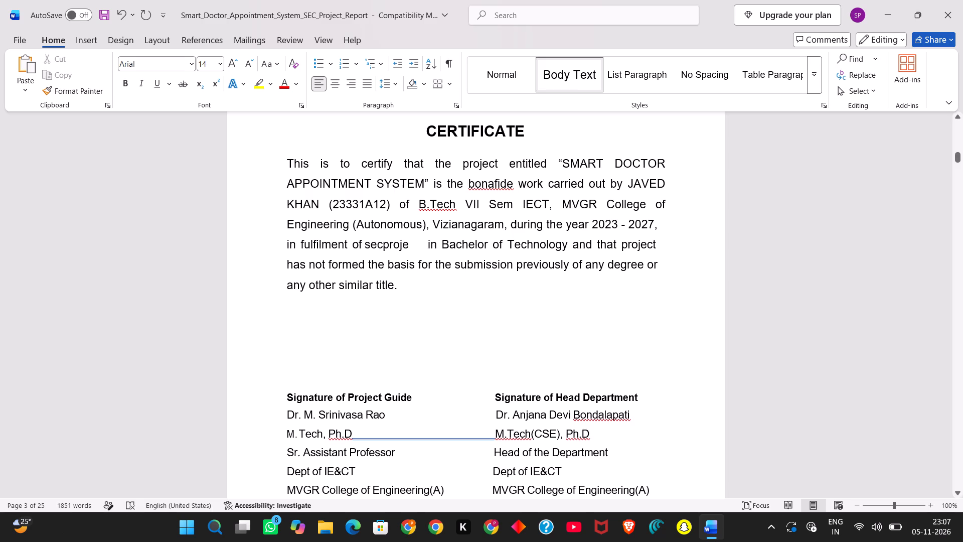
Insert four spaces and the letters "ct" followed by a space before "in Bachelor of Technology" in the certificate.
left_click(427, 244)
key("space")
key("space")
key("space")
key("space")
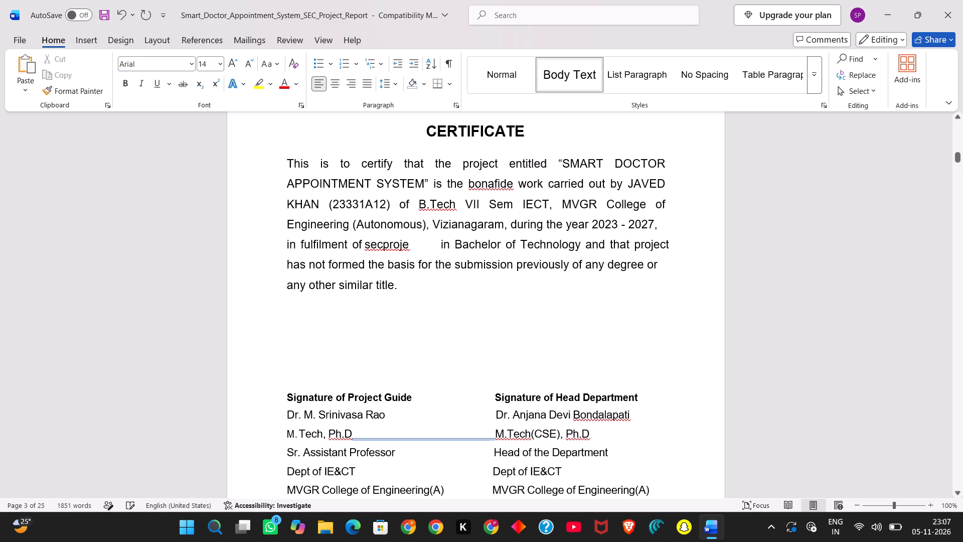
type("ct")
key("space")
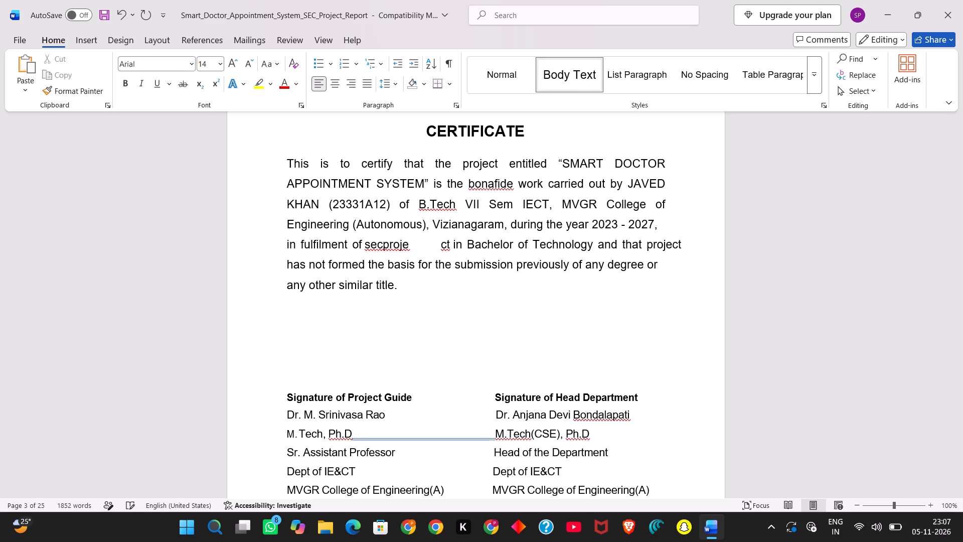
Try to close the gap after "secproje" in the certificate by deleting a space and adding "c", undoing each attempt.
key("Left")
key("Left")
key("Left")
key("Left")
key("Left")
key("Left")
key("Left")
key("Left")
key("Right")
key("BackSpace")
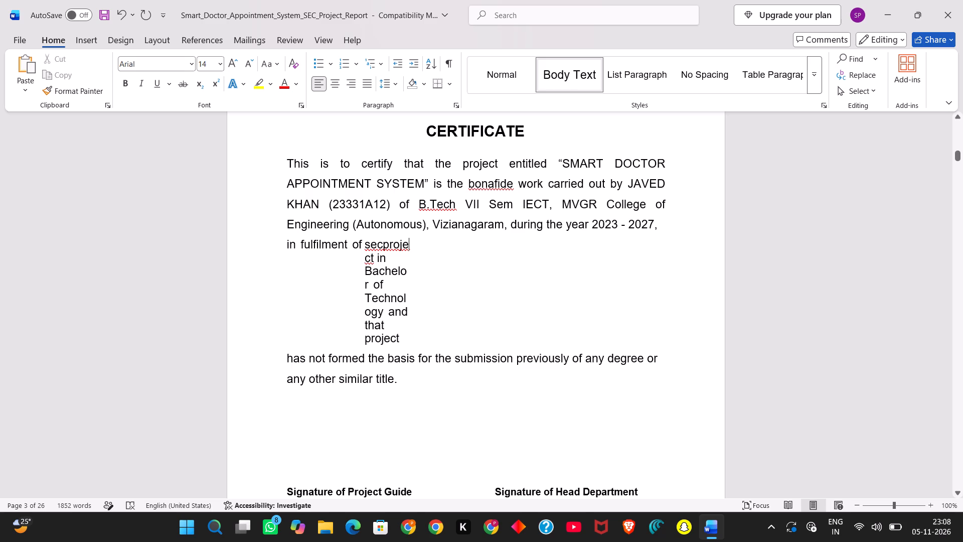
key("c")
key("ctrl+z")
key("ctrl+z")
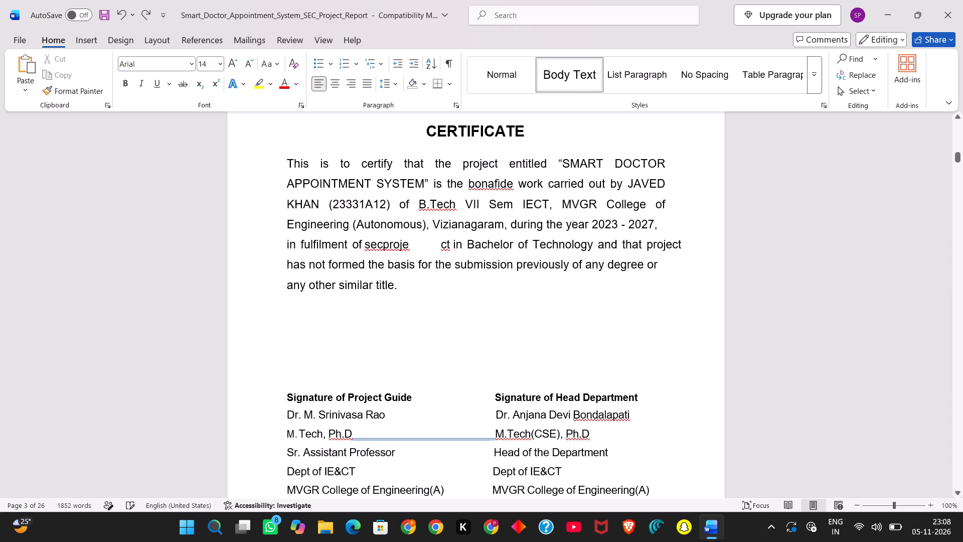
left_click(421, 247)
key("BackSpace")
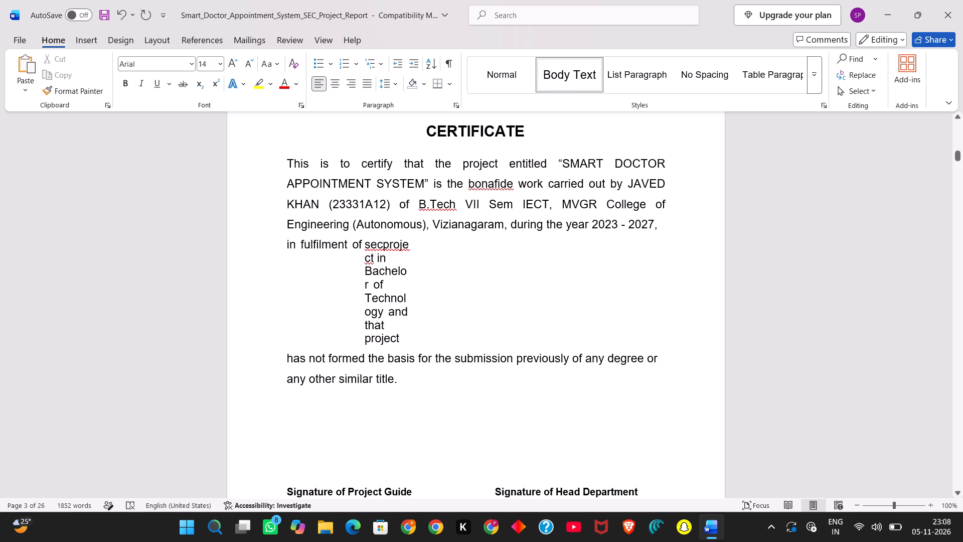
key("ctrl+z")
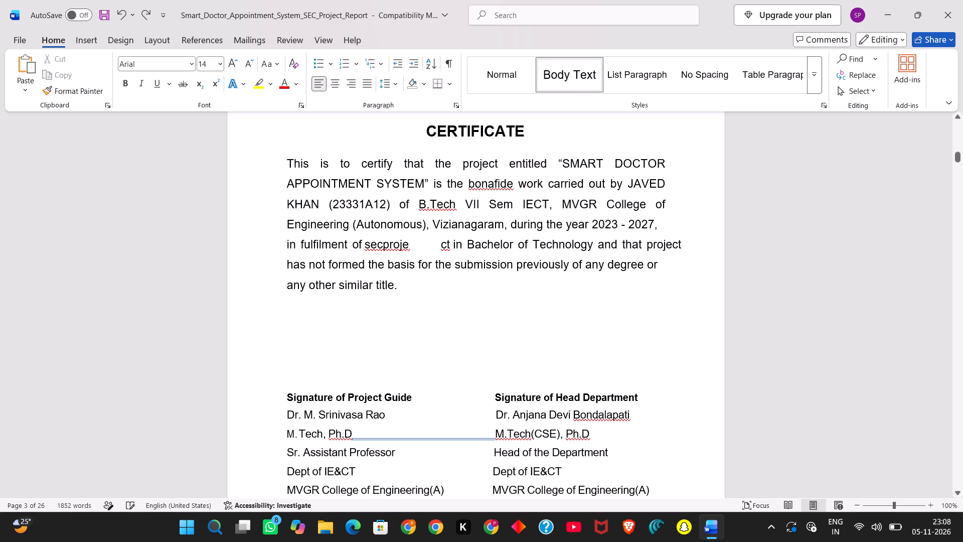
Shorten the gap between "secproje" and "ct" in the certificate by deleting spaces before "ct", keeping the sentence on one line.
left_click(441, 245)
key("BackSpace")
key("BackSpace")
key("BackSpace")
key("BackSpace")
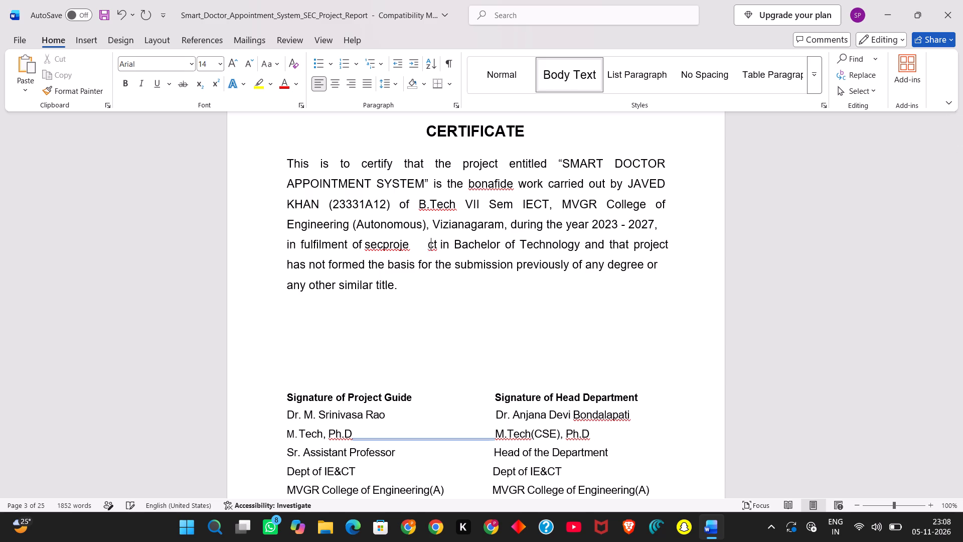
key("BackSpace")
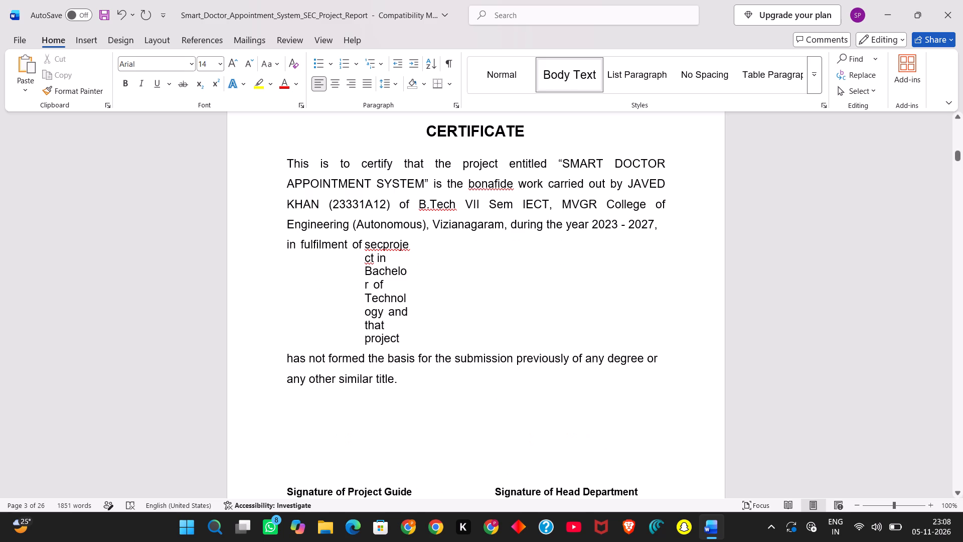
key("ctrl+z")
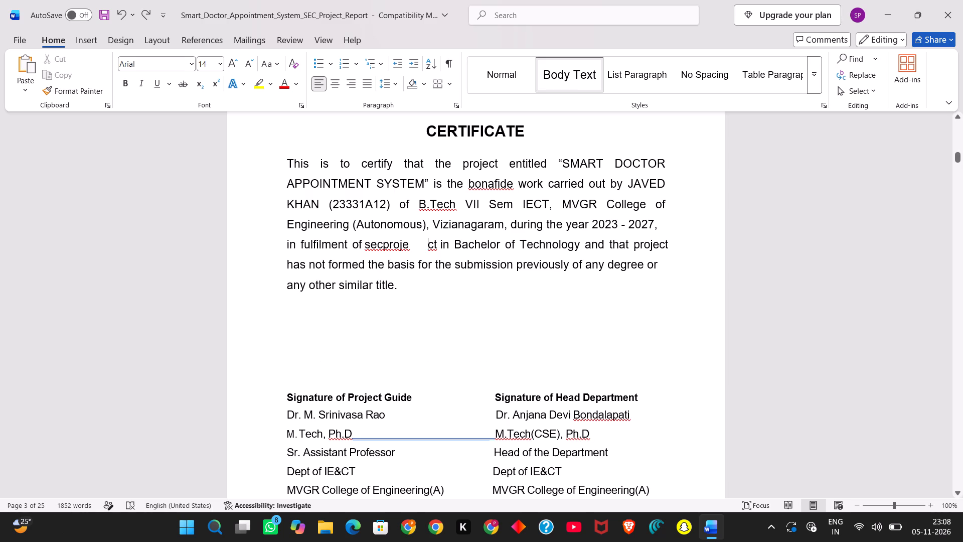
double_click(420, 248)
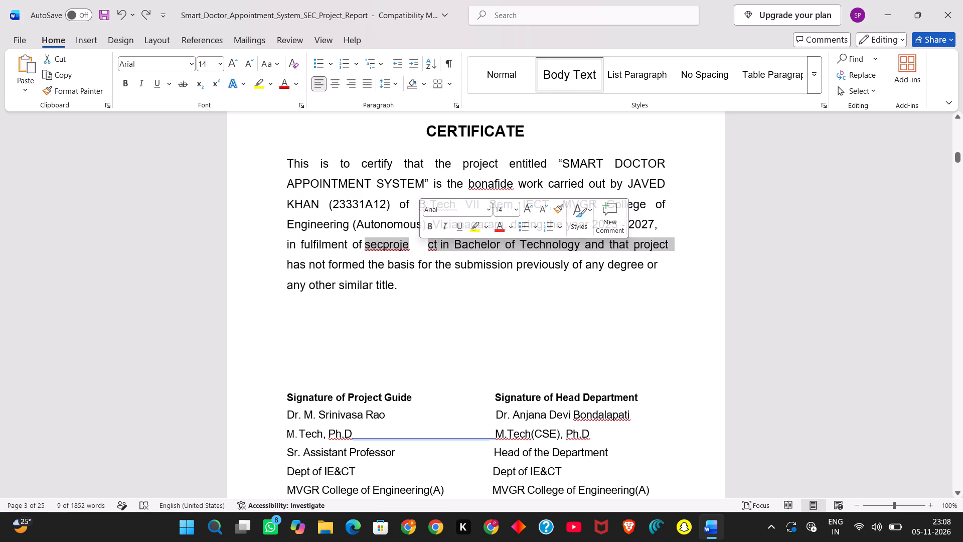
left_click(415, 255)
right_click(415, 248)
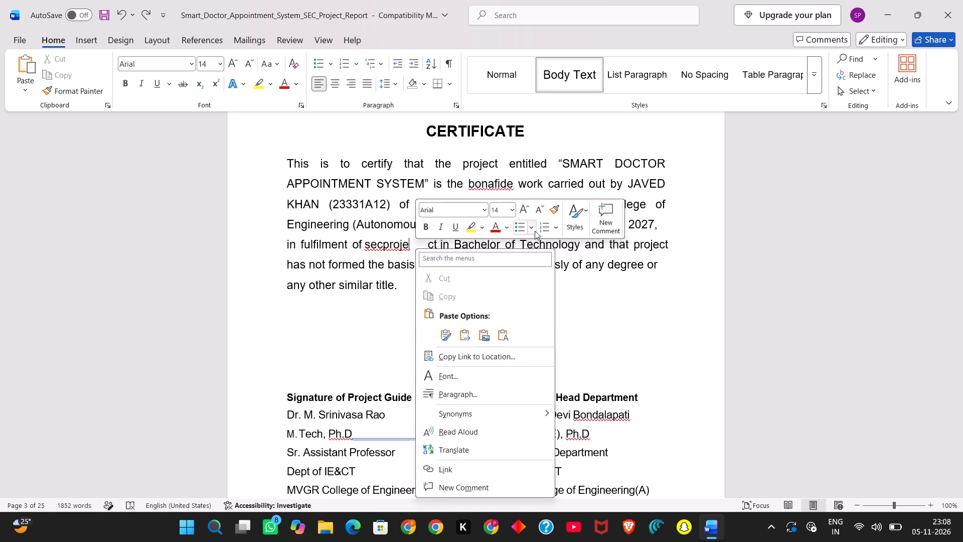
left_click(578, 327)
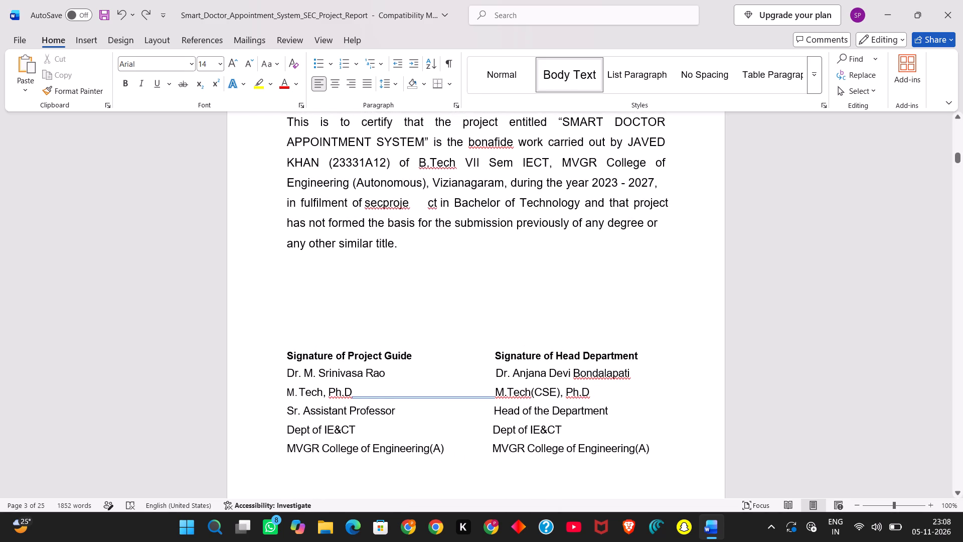
Examine the certificate's signature block and the Table of Contents page for remaining layout corrections.
scroll(457, 327, "down", 2)
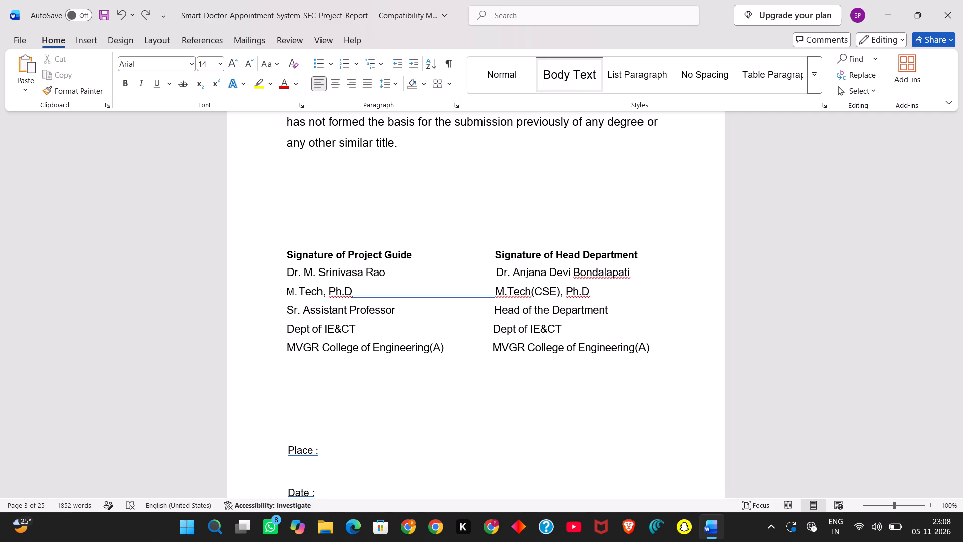
left_click(481, 288)
left_click(481, 288)
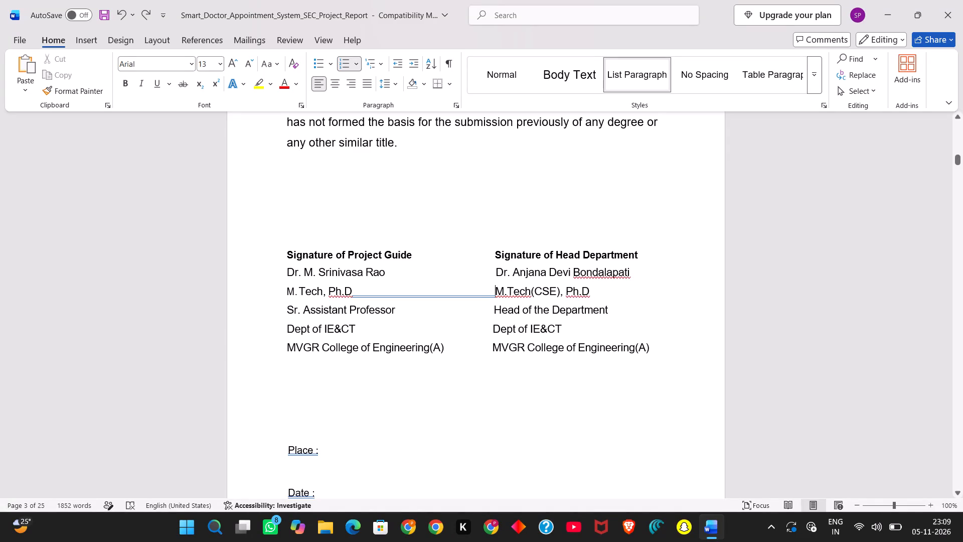
scroll(478, 371, "down", 4)
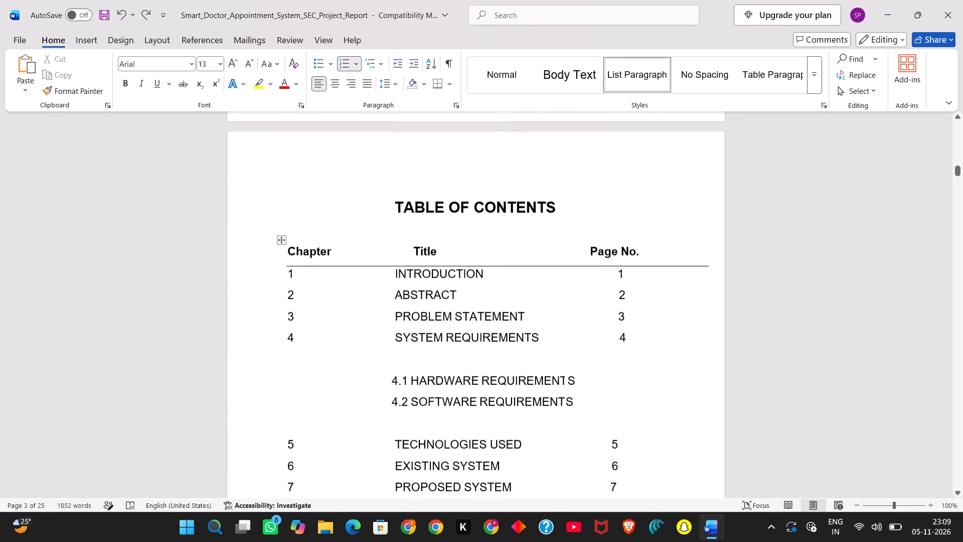
scroll(478, 371, "down", 2)
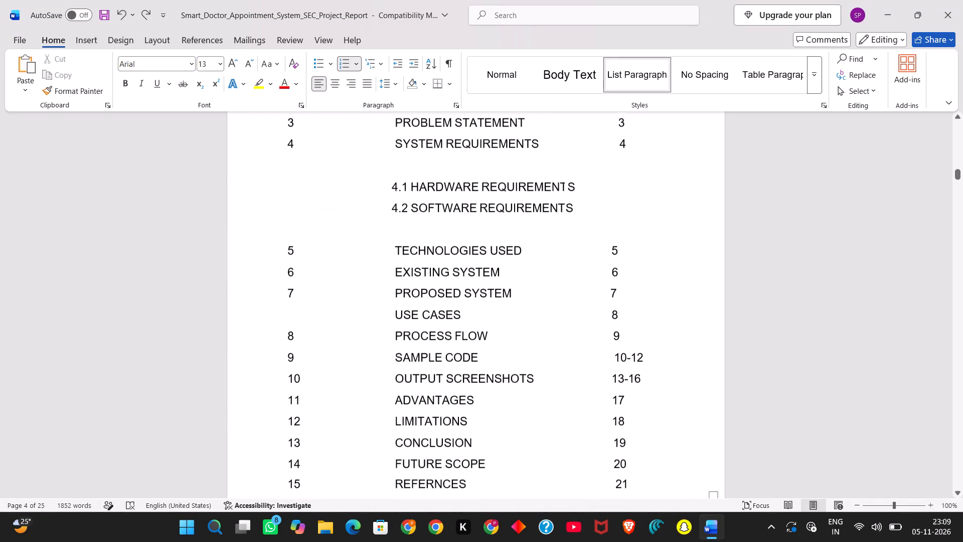
scroll(478, 371, "down", 1)
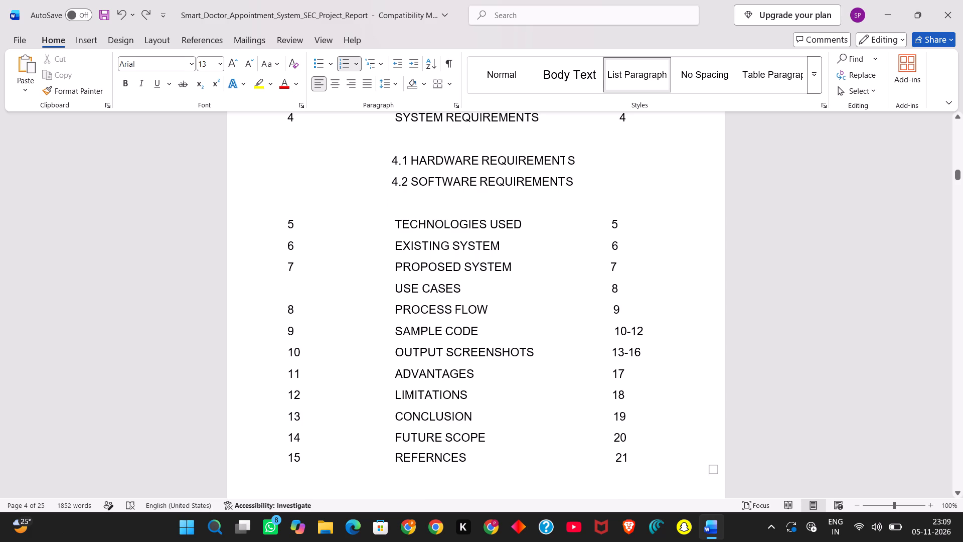
scroll(497, 348, "up", 1)
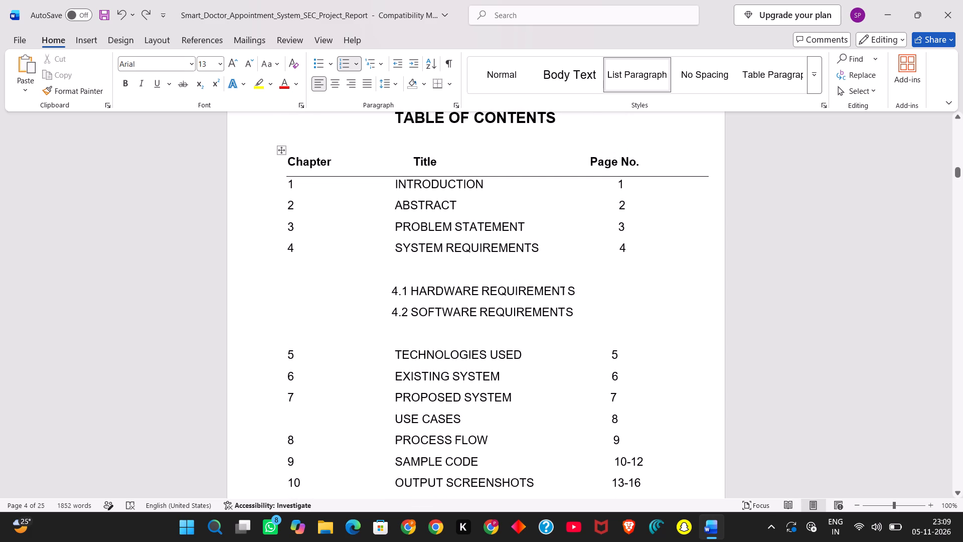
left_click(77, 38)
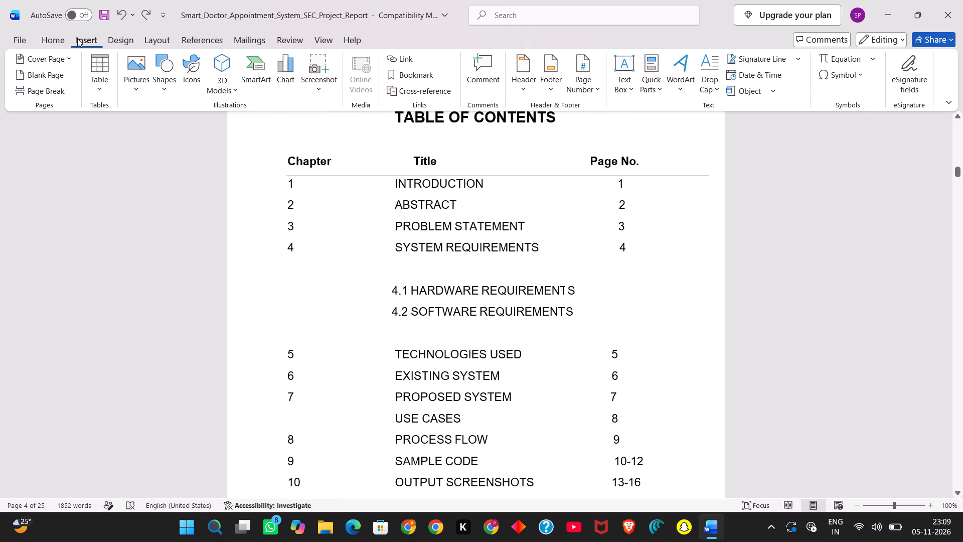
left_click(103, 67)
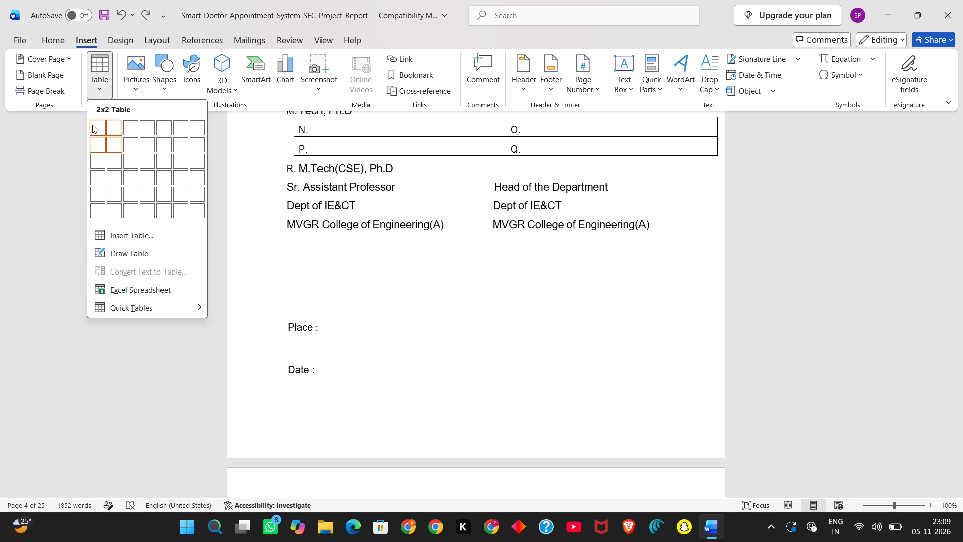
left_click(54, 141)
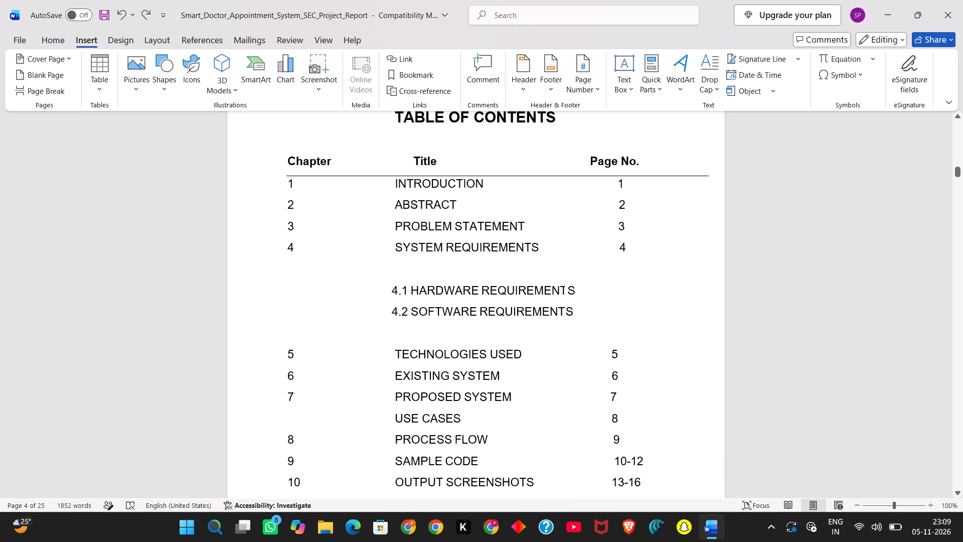
Convert the whole Table of Contents listing to a one-column table with automatic fixed column width, separating text at paragraphs.
left_click(282, 151)
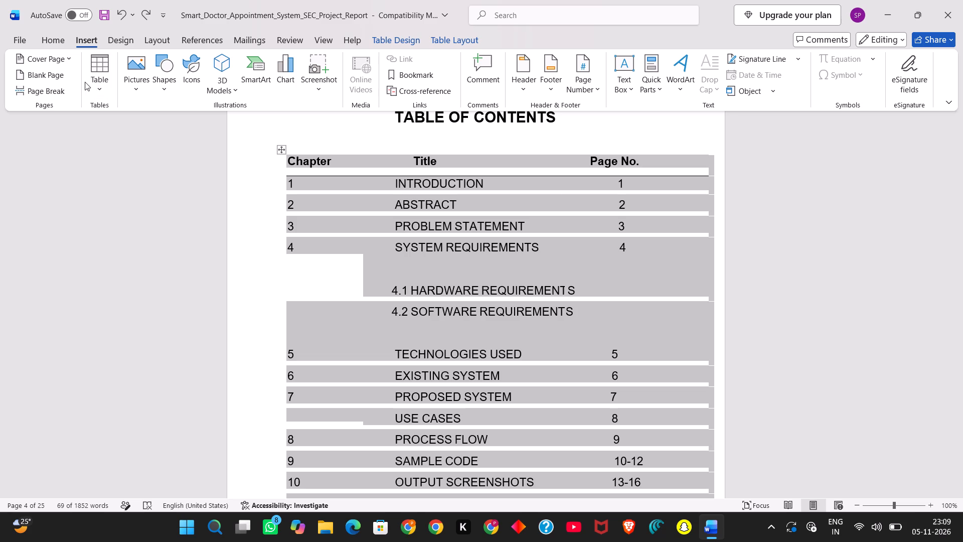
left_click(101, 93)
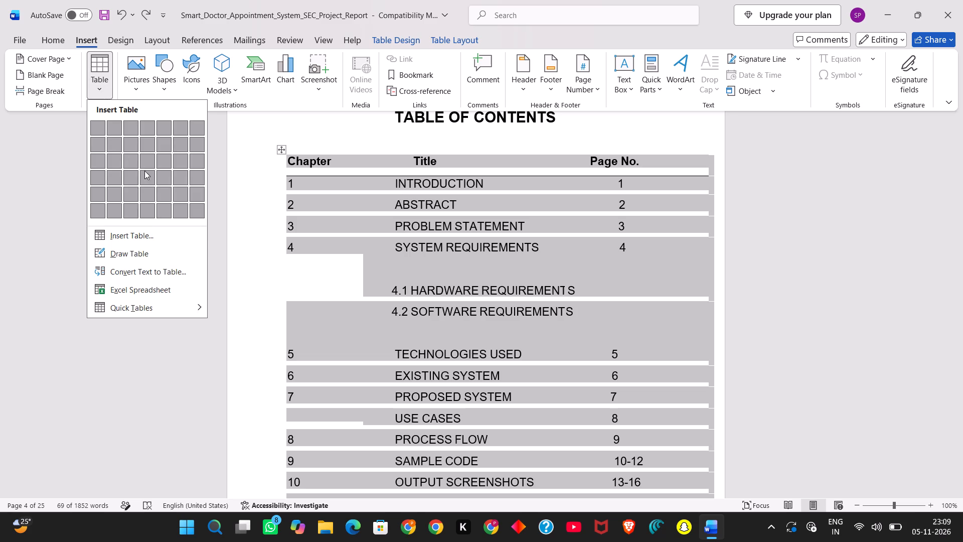
left_click(136, 273)
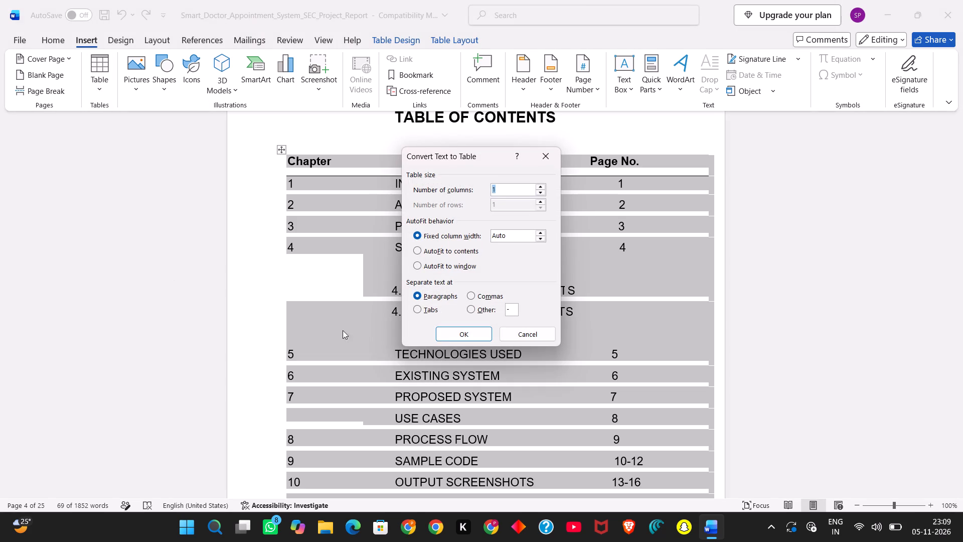
left_click(452, 337)
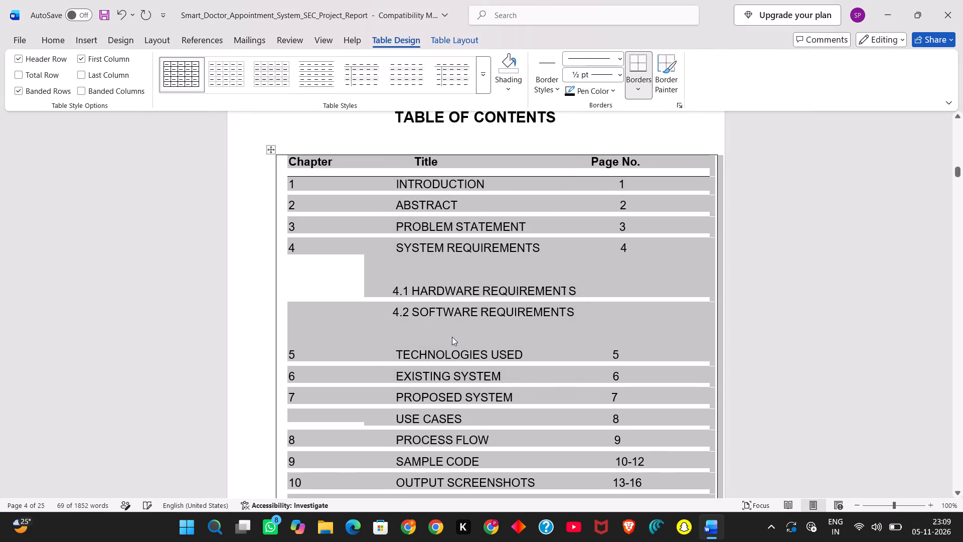
Review the bordered Table of Contents and the pages before and after it.
scroll(452, 337, "down", 2)
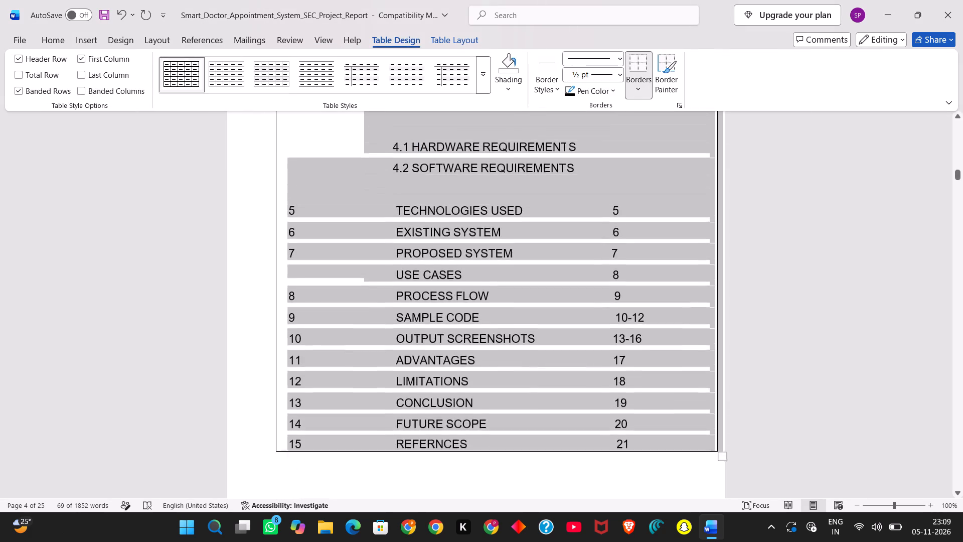
scroll(452, 337, "down", 6)
scroll(452, 337, "up", 5)
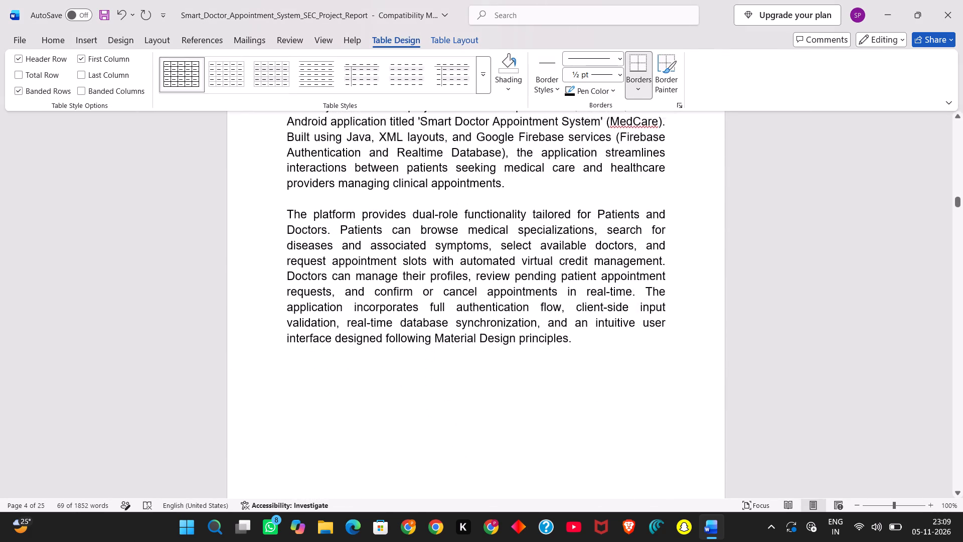
scroll(452, 337, "up", 8)
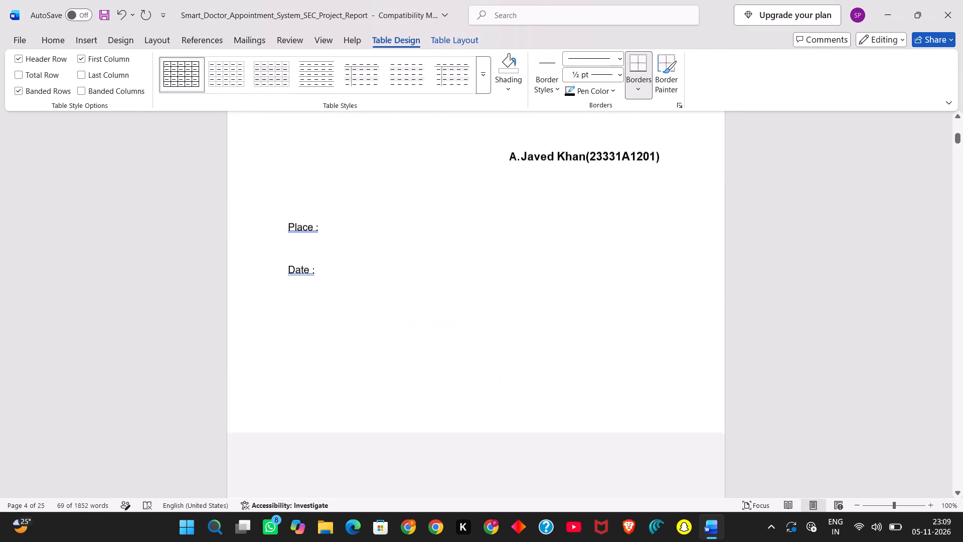
scroll(452, 337, "down", 2)
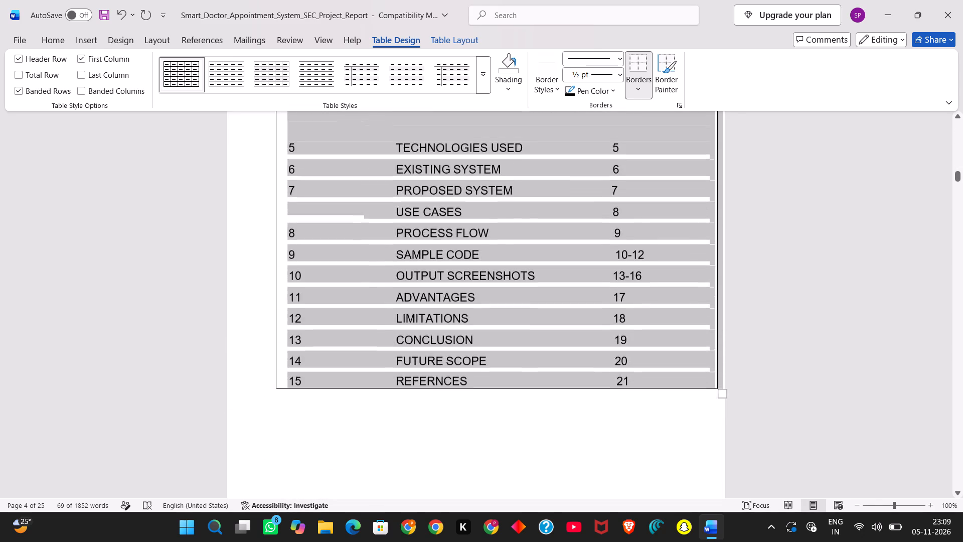
scroll(452, 337, "down", 3)
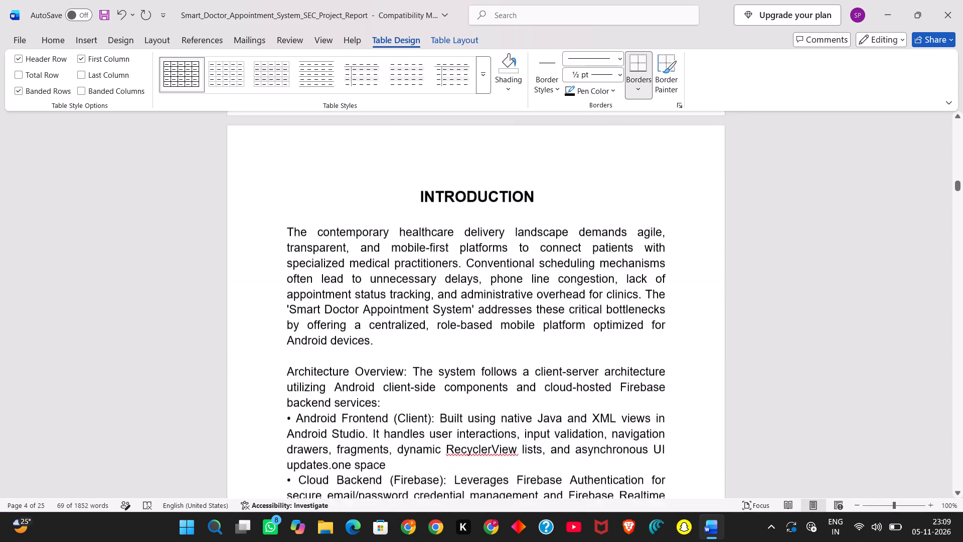
scroll(452, 337, "up", 4)
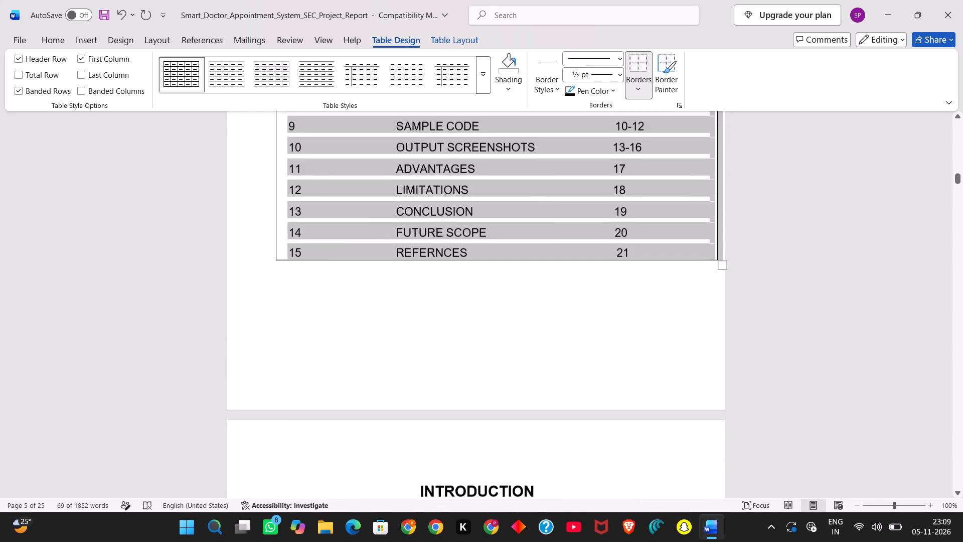
scroll(452, 337, "up", 2)
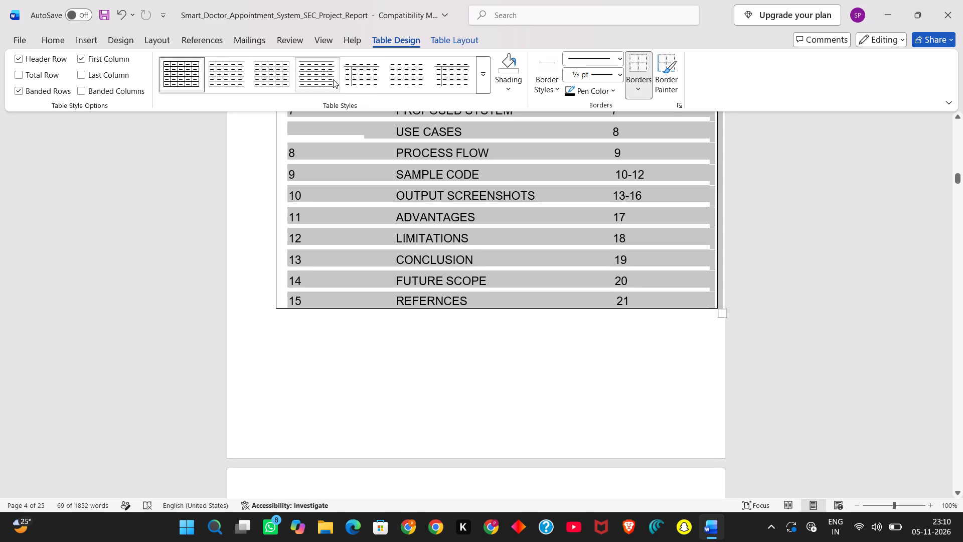
Undo the conversion of the Table of Contents listing into a bordered table.
scroll(352, 85, "up", 1)
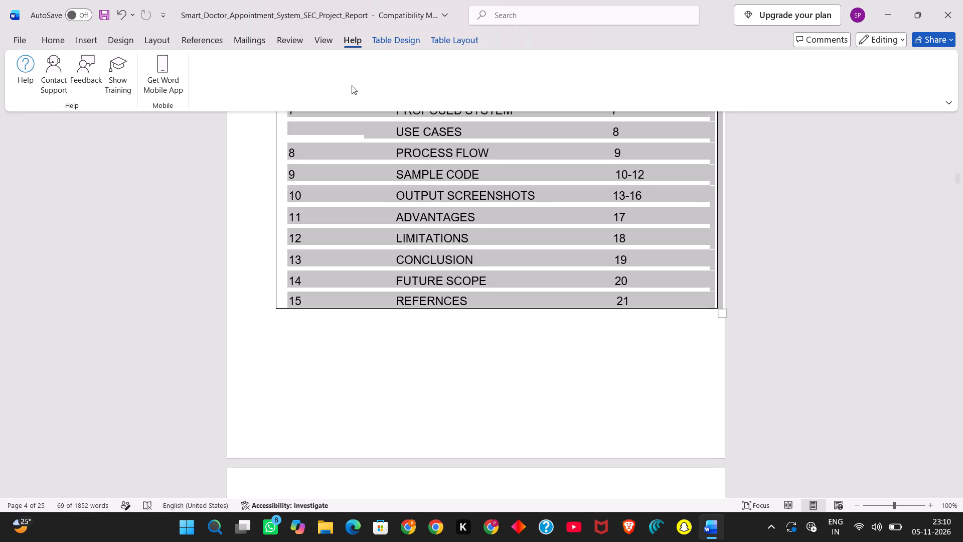
left_click(123, 40)
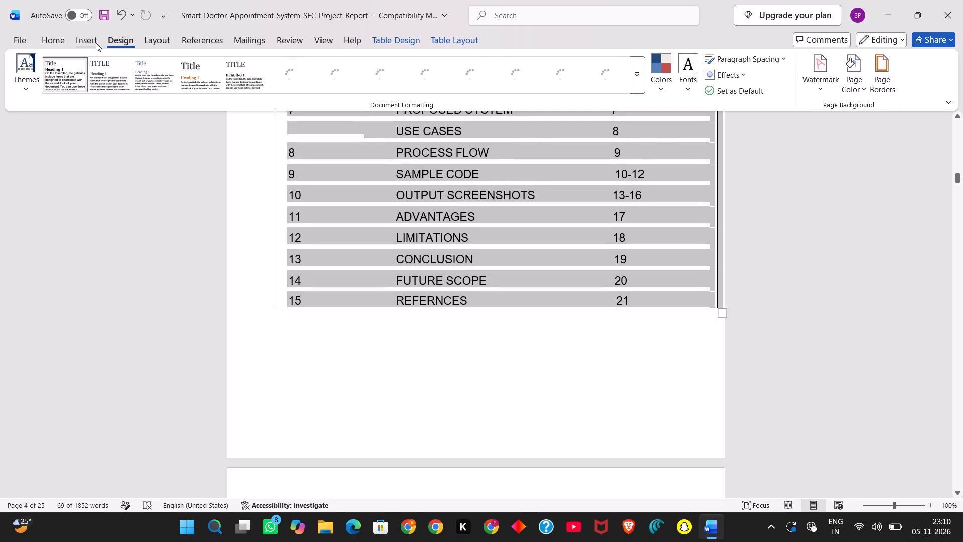
left_click(87, 39)
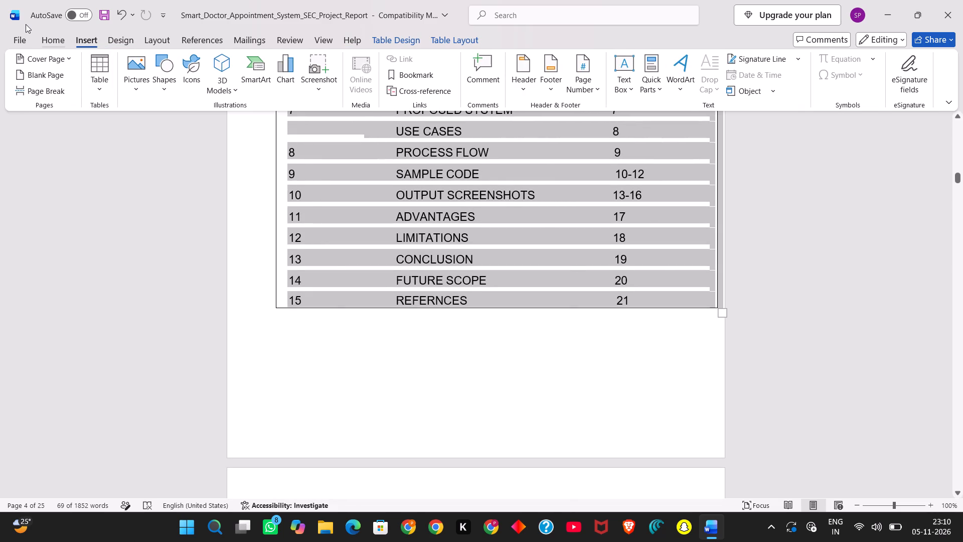
key("ctrl+z")
key("ctrl+z")
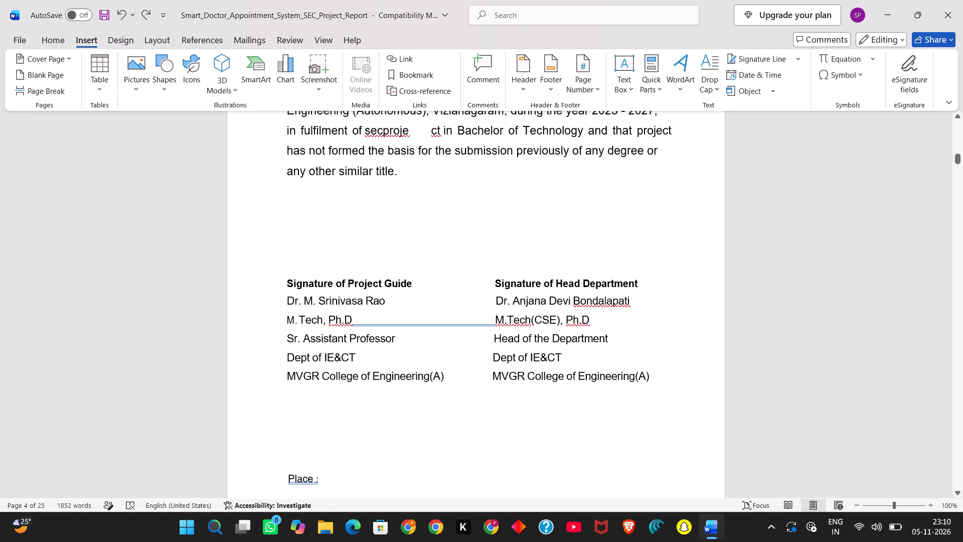
Review the report from the Table of Contents through the chapters, process flow and output screenshots to the References.
scroll(379, 334, "down", 3)
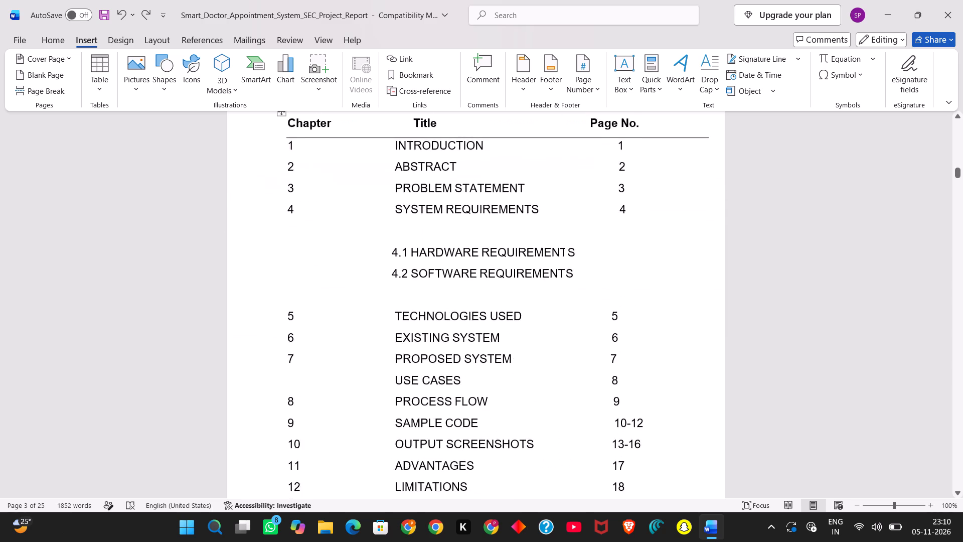
scroll(379, 334, "down", 2)
scroll(379, 334, "up", 1)
scroll(379, 334, "down", 1)
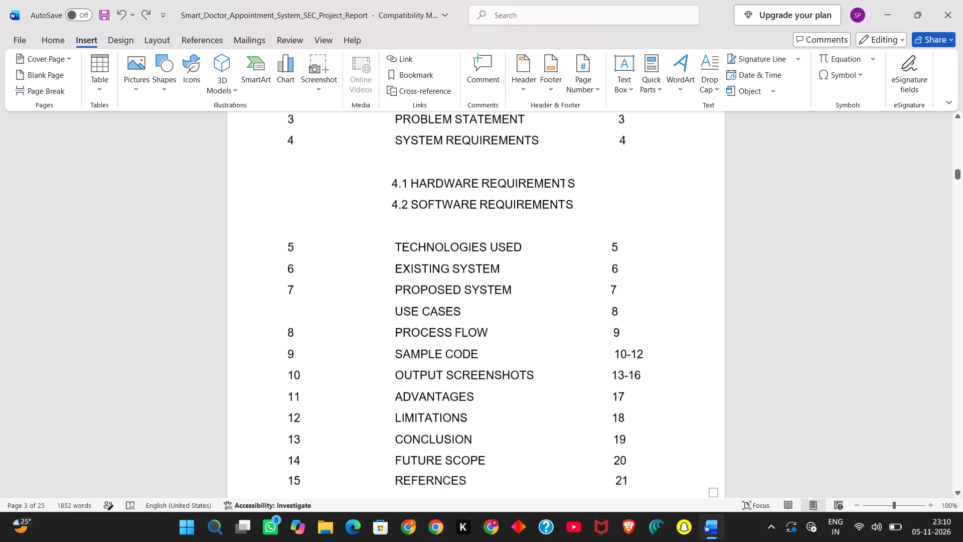
scroll(379, 334, "down", 8)
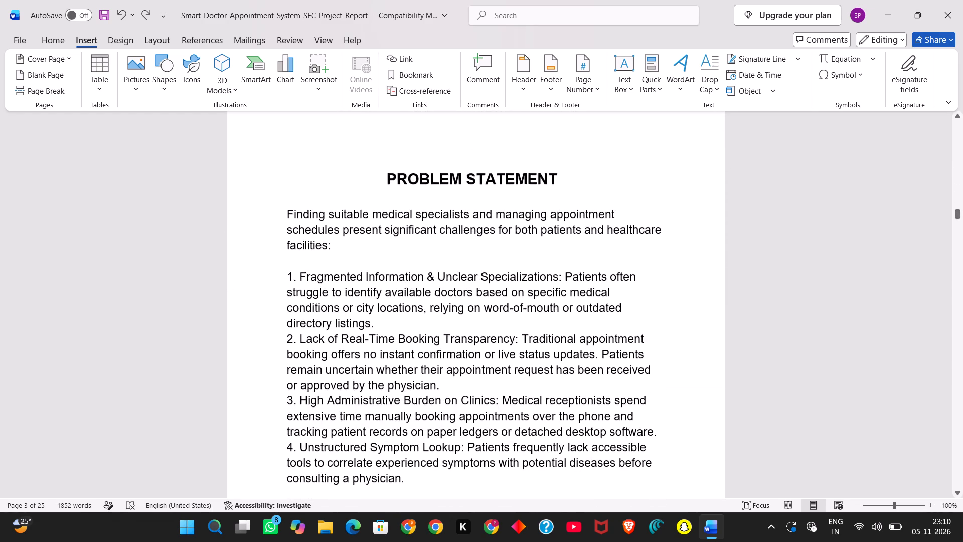
scroll(379, 334, "down", 6)
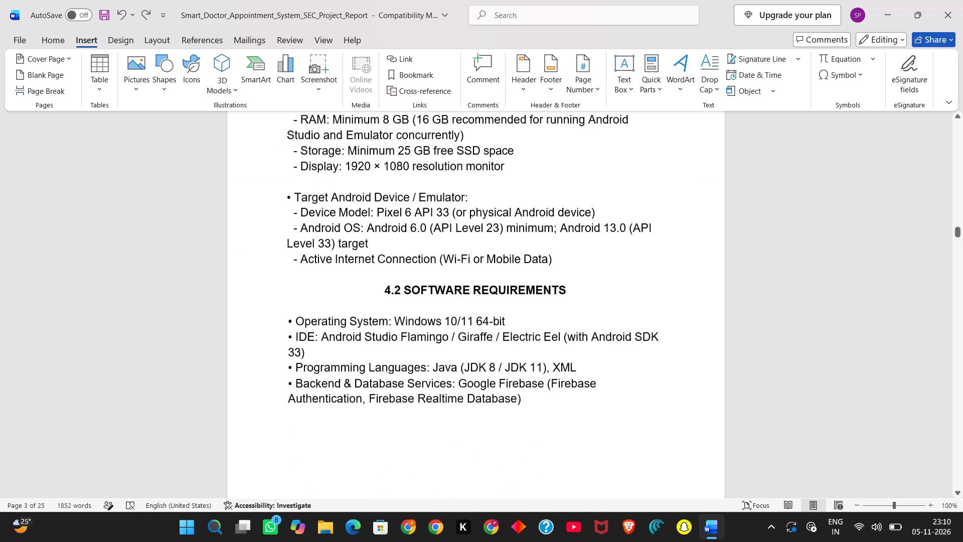
scroll(379, 334, "down", 3)
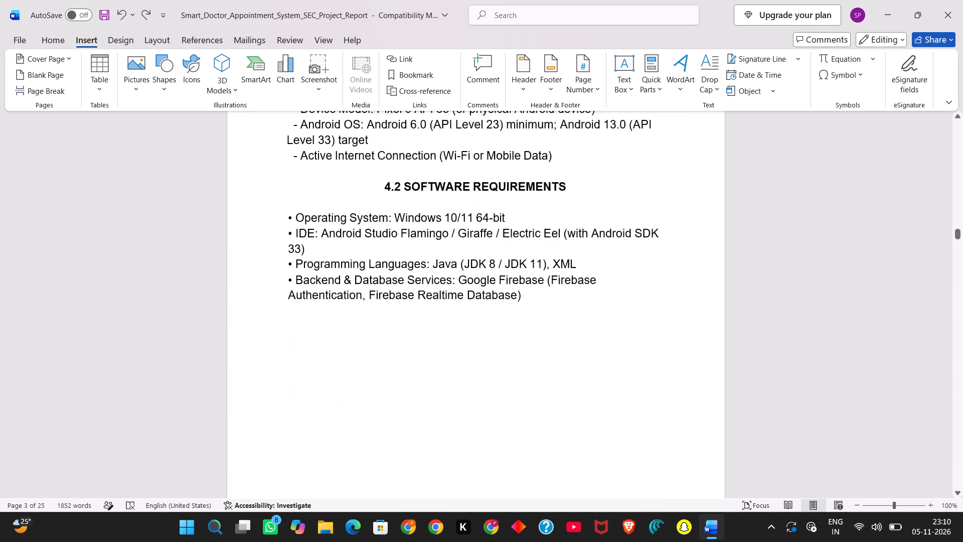
scroll(379, 334, "down", 2)
scroll(379, 334, "up", 2)
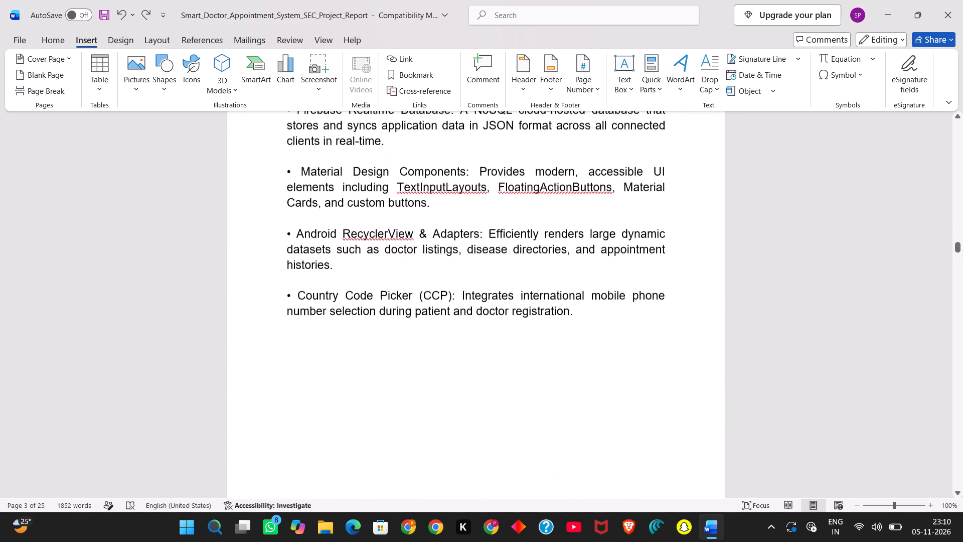
scroll(379, 334, "up", 1)
scroll(379, 334, "down", 3)
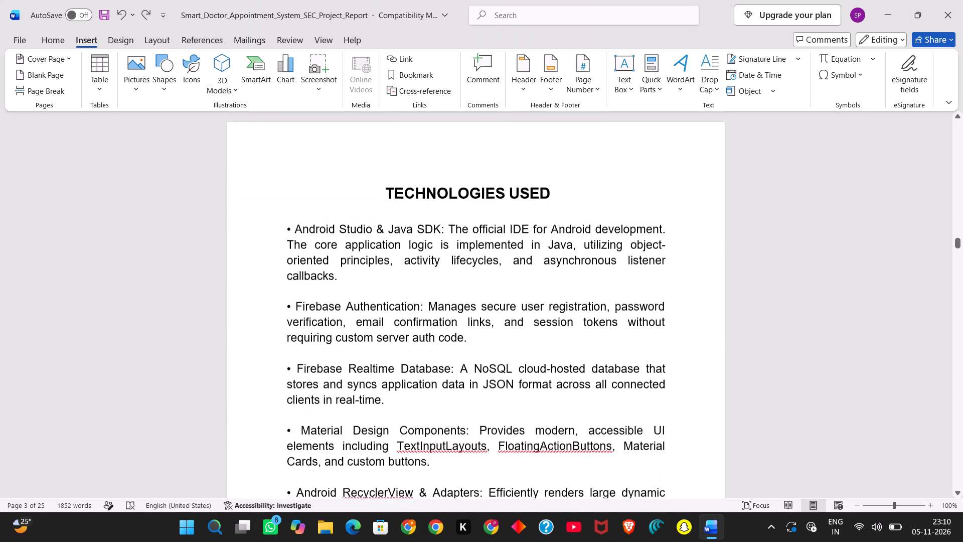
scroll(379, 334, "down", 10)
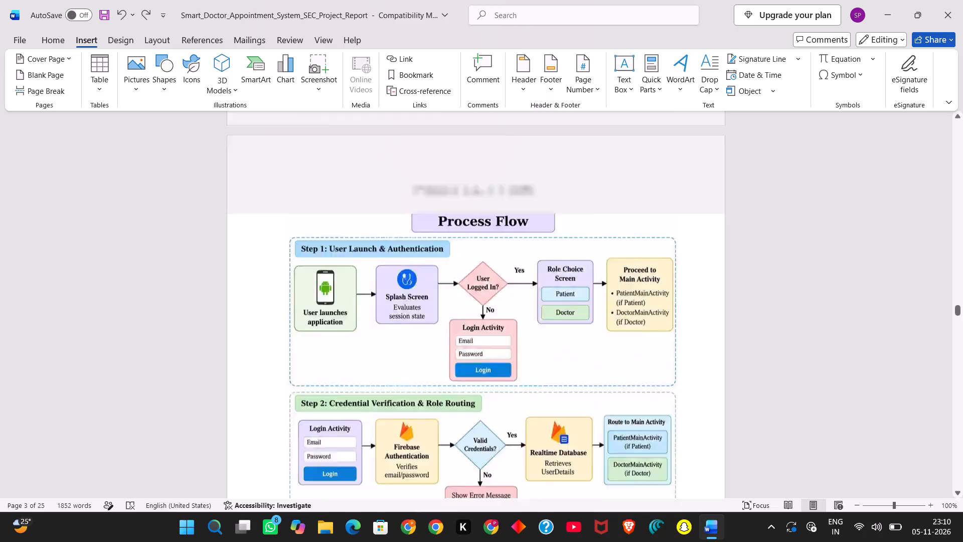
scroll(379, 334, "down", 10)
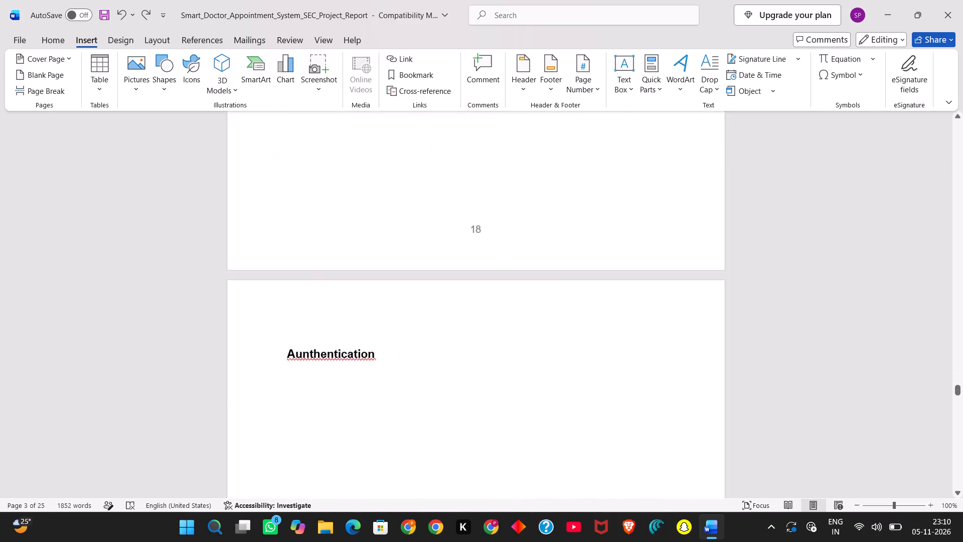
scroll(379, 334, "down", 15)
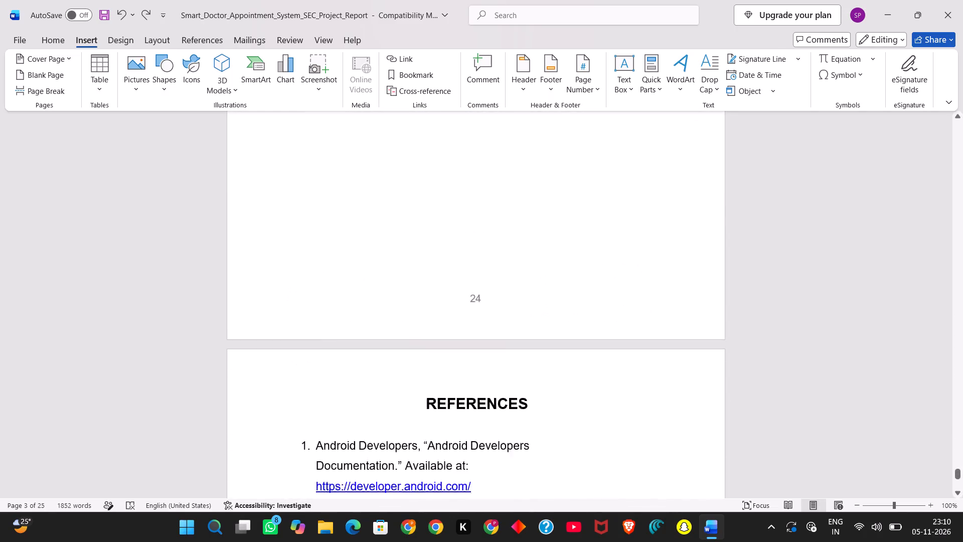
scroll(379, 334, "down", 5)
Return to the front of the report and check the cover page, declaration and certificate.
scroll(379, 334, "up", 19)
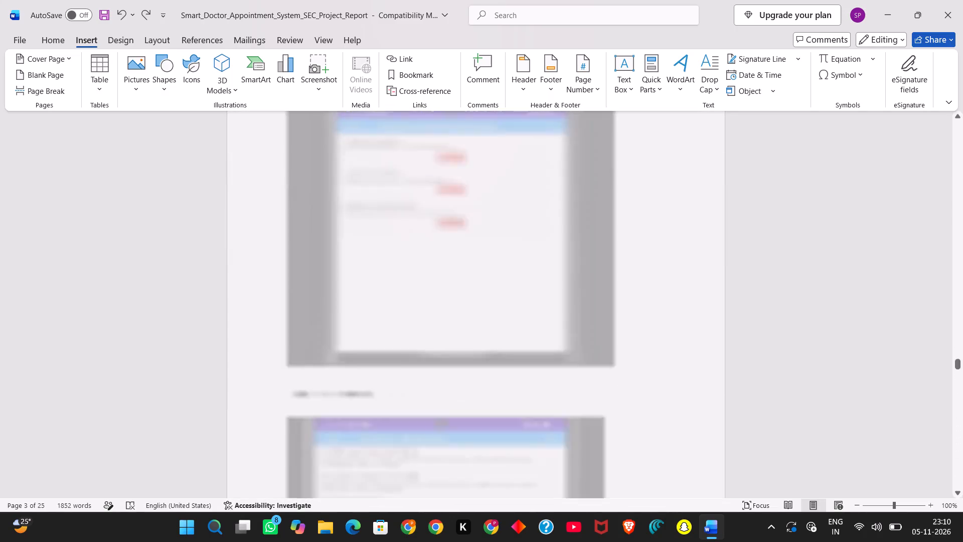
scroll(379, 334, "up", 20)
scroll(379, 334, "up", 4)
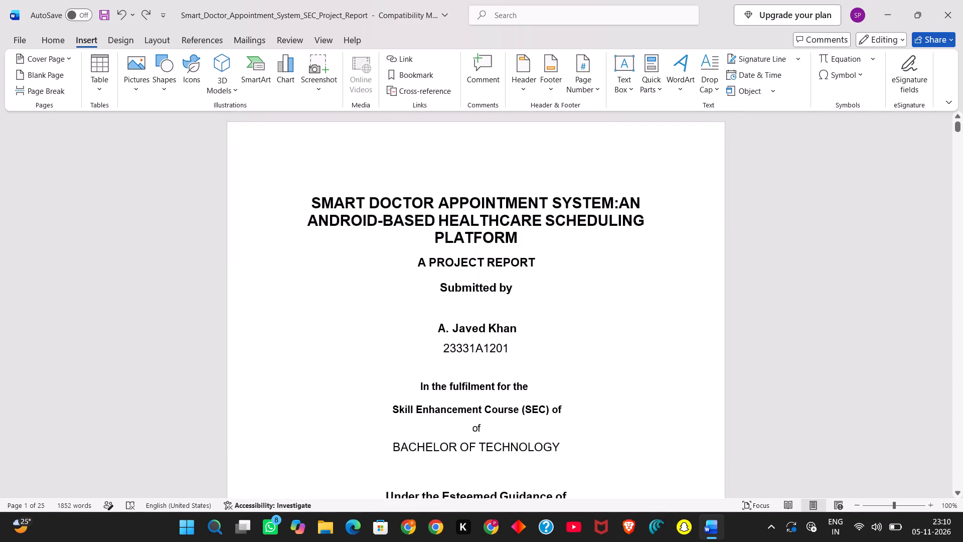
scroll(498, 384, "down", 3)
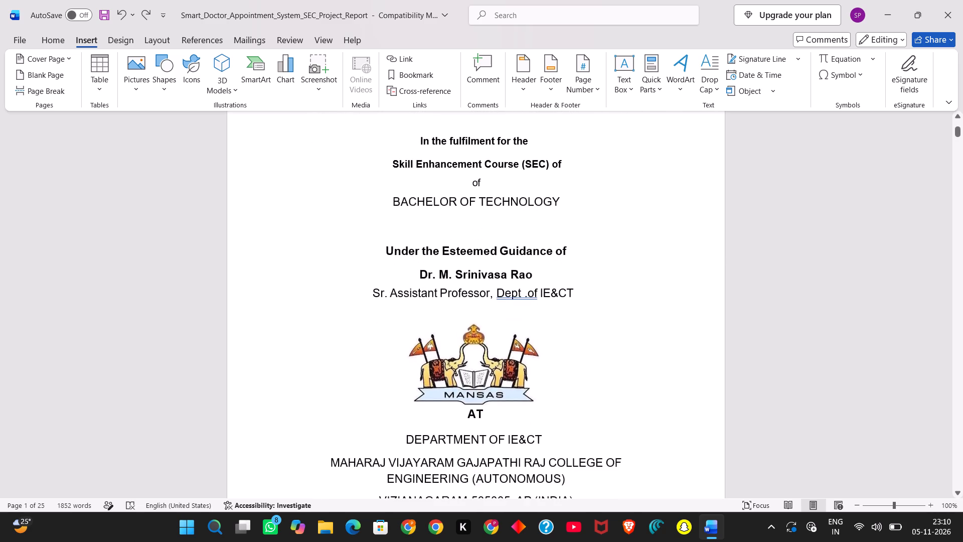
scroll(498, 384, "down", 5)
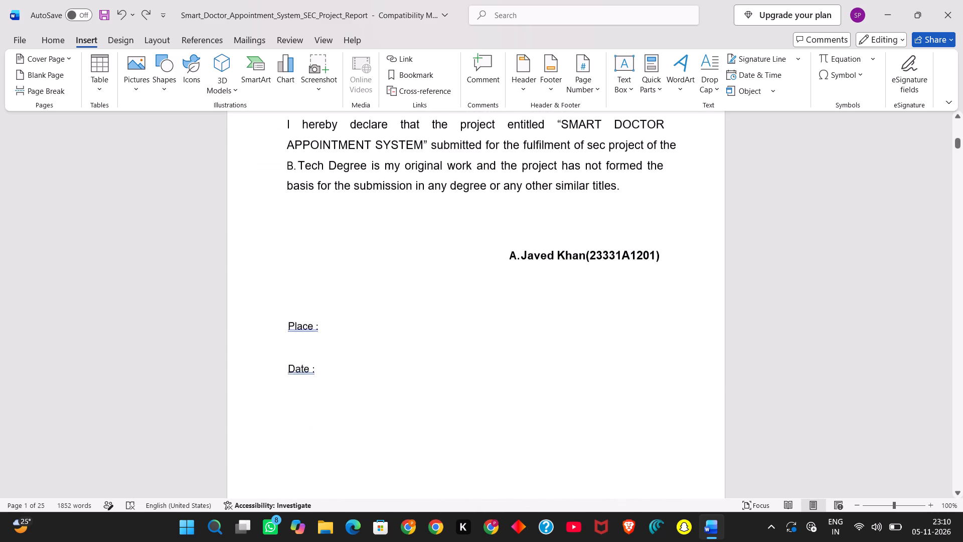
scroll(498, 384, "down", 2)
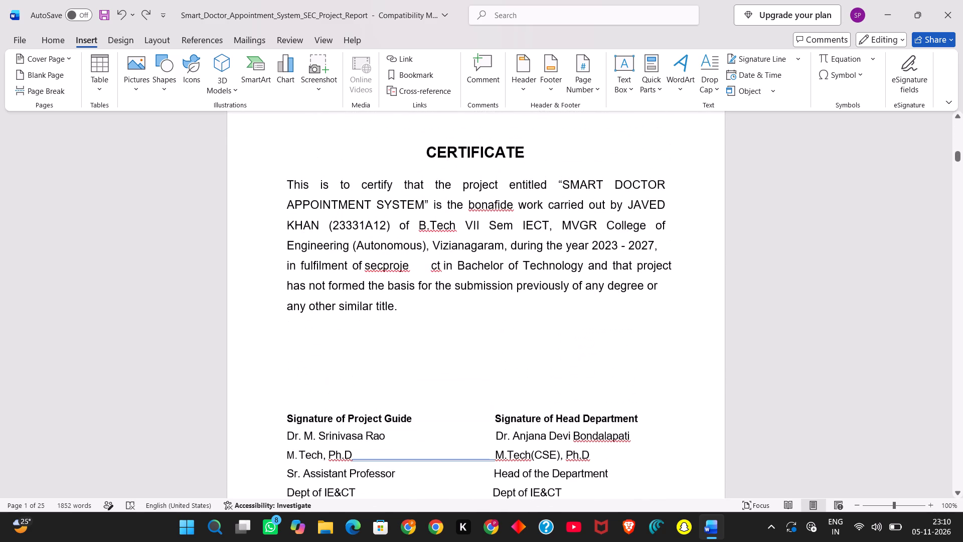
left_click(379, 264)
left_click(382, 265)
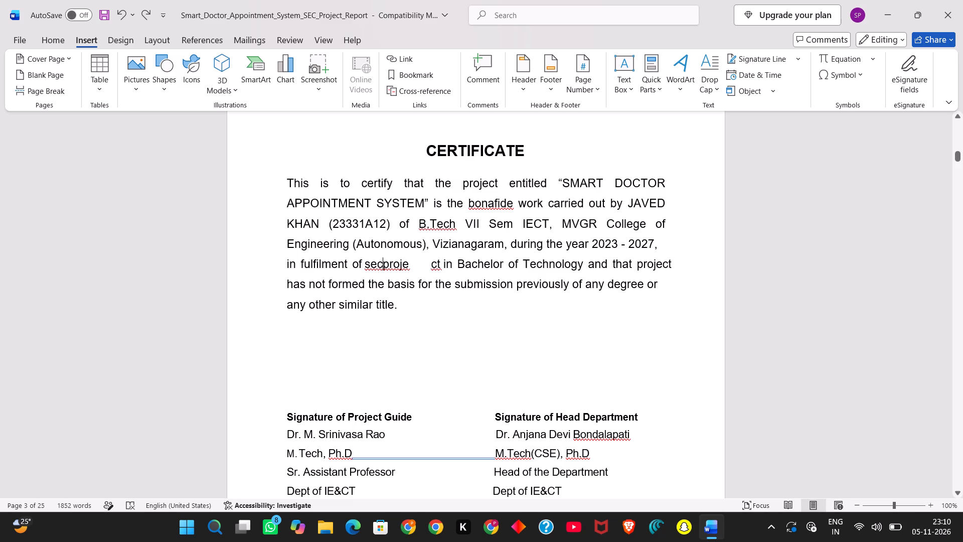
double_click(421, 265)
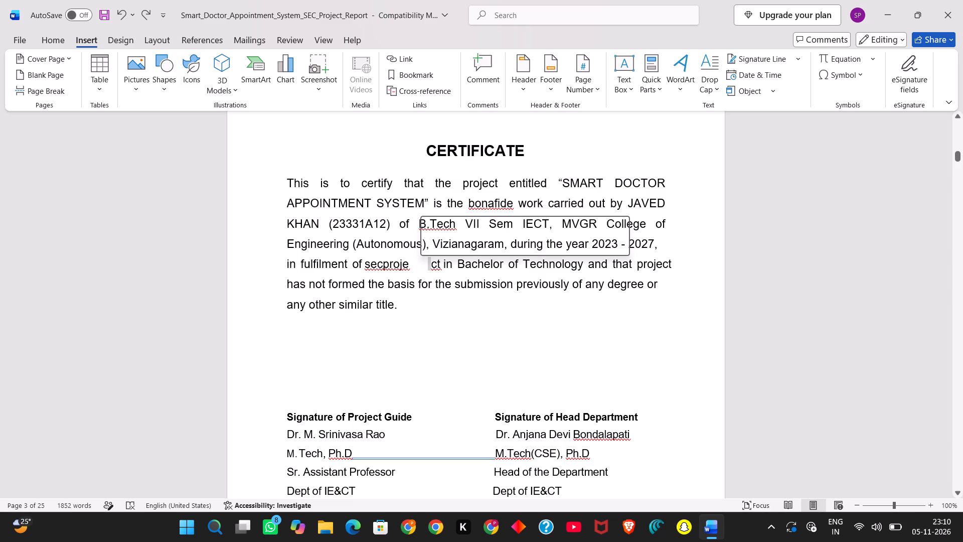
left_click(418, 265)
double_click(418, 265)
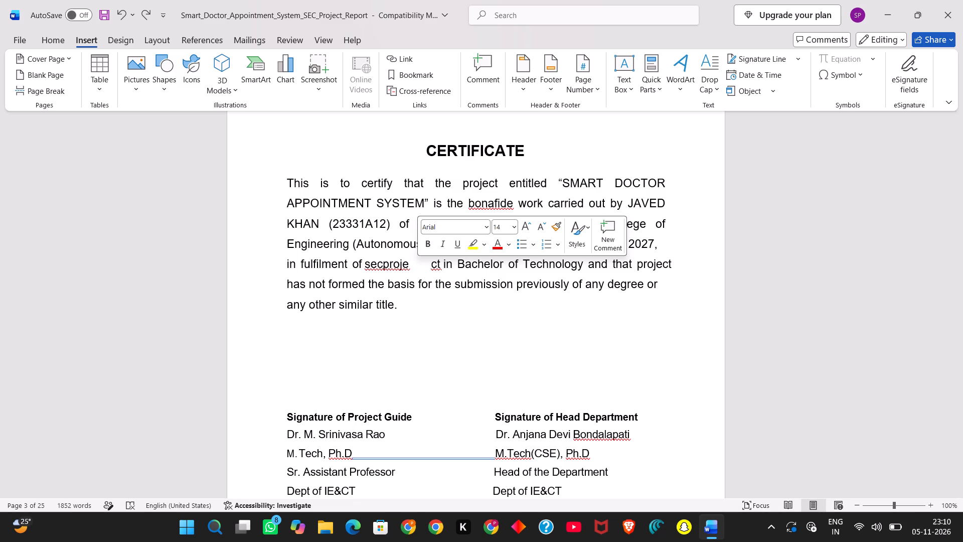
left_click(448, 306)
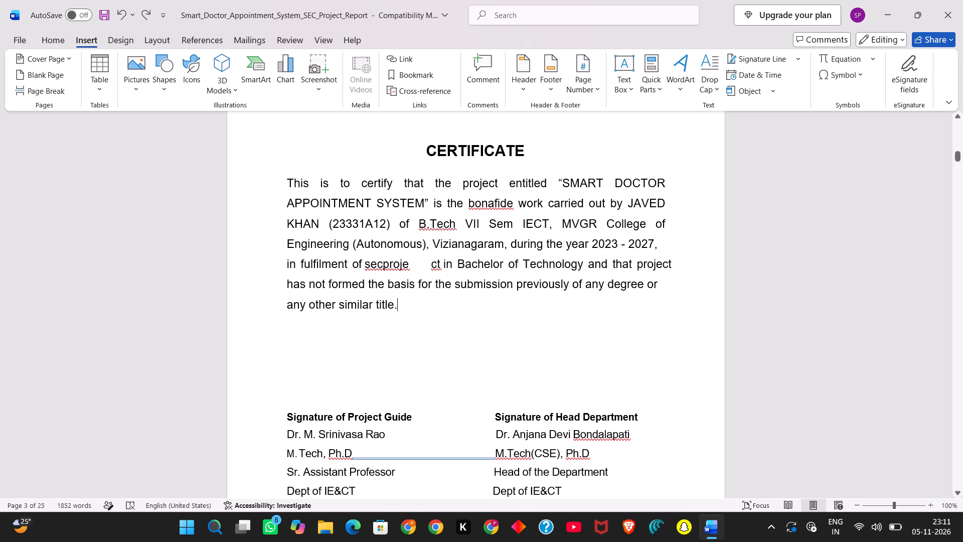
Save the project report document.
key("ctrl+s")
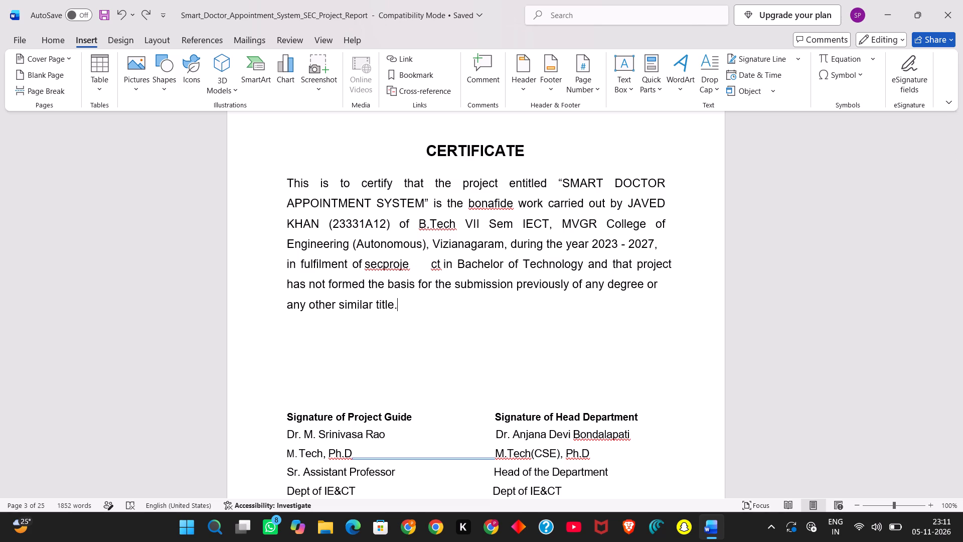
Save a PDF copy of the report in the OneDrive Downloads folder as "Smart_Doctor_Appointment_System_SEC_Project_Report javed".
key("ctrl+p")
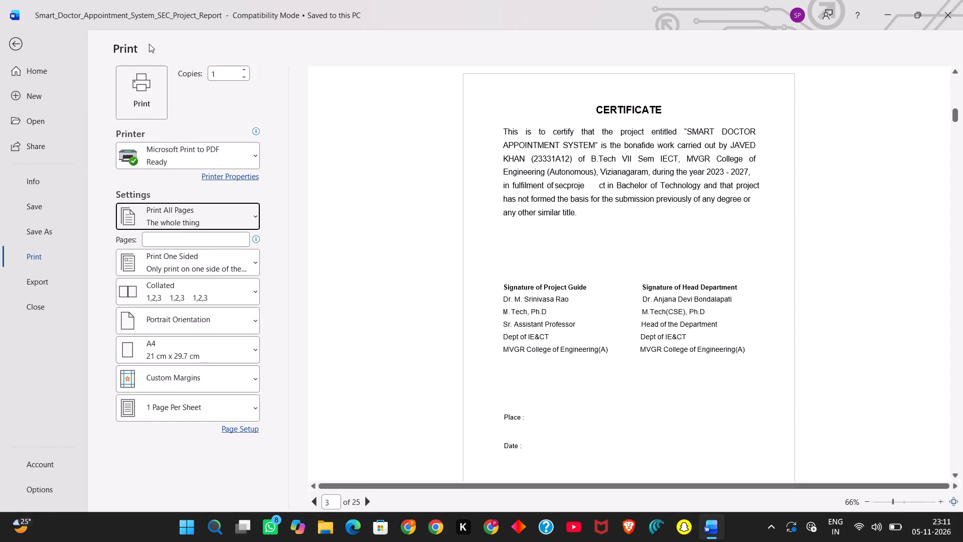
left_click(36, 230)
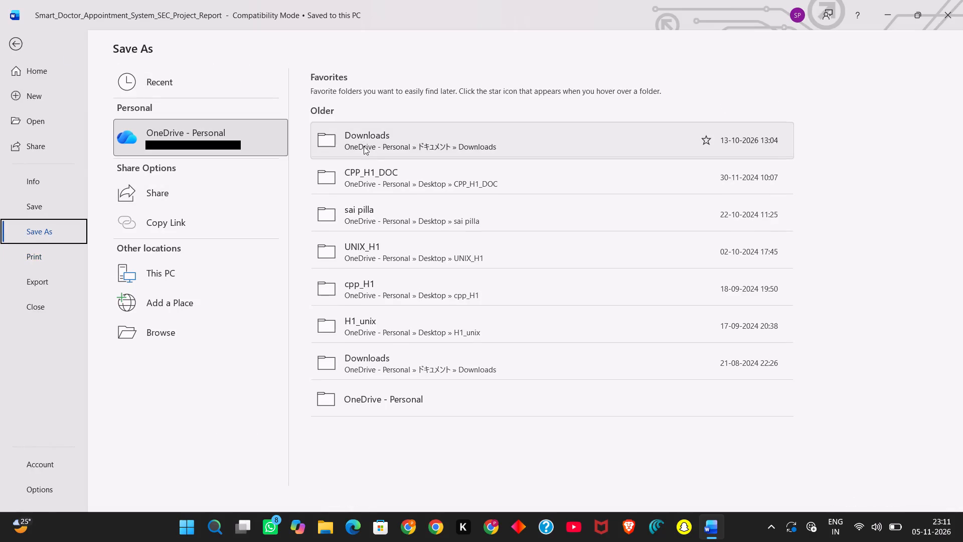
left_click(380, 144)
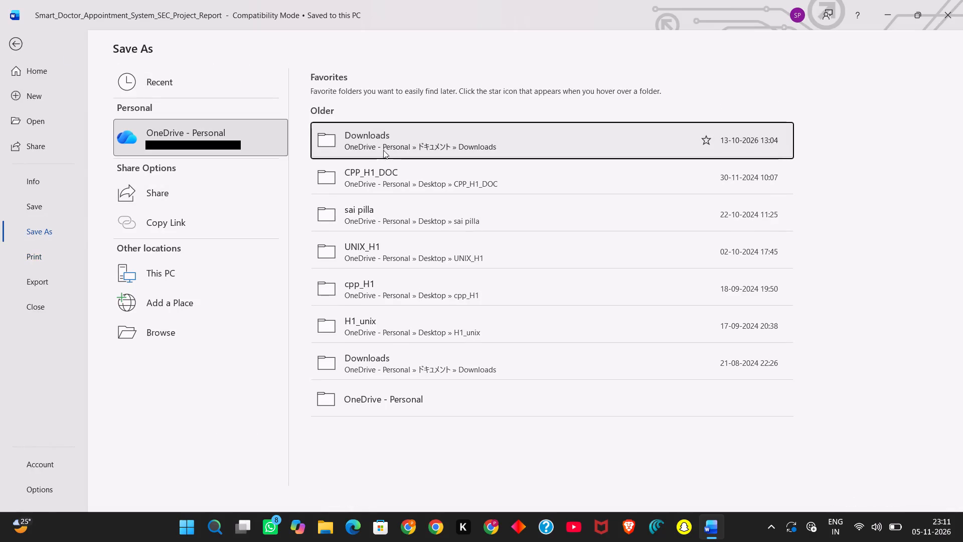
double_click(474, 142)
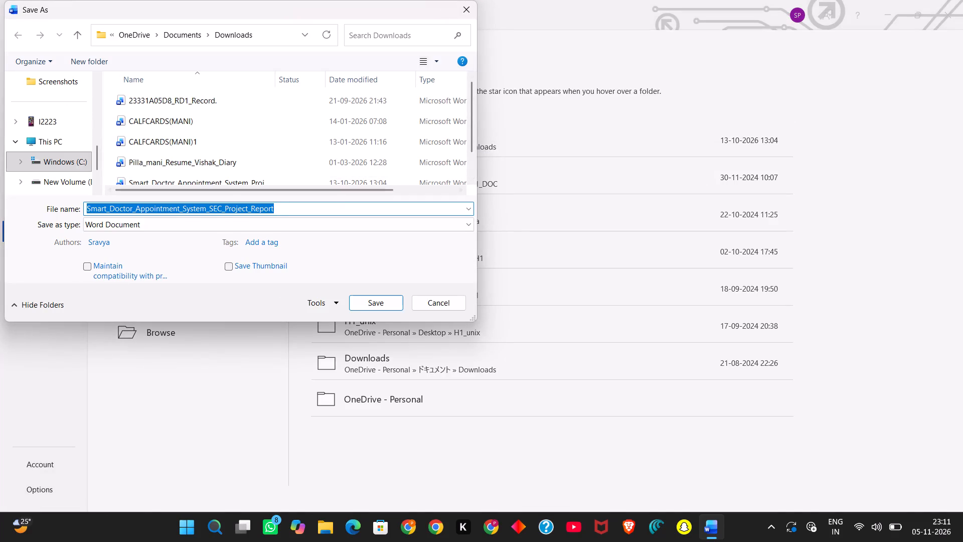
left_click(325, 207)
key("space")
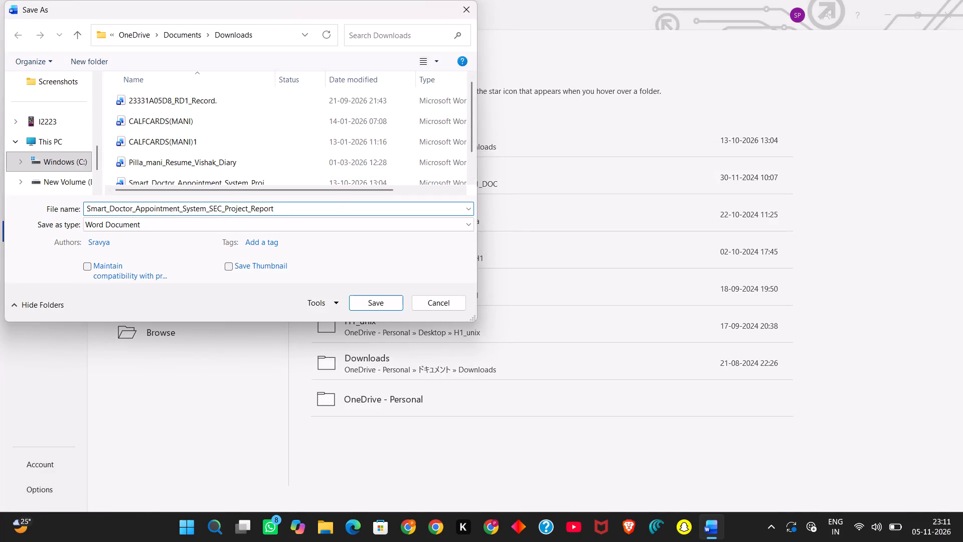
type("jav")
type("ed")
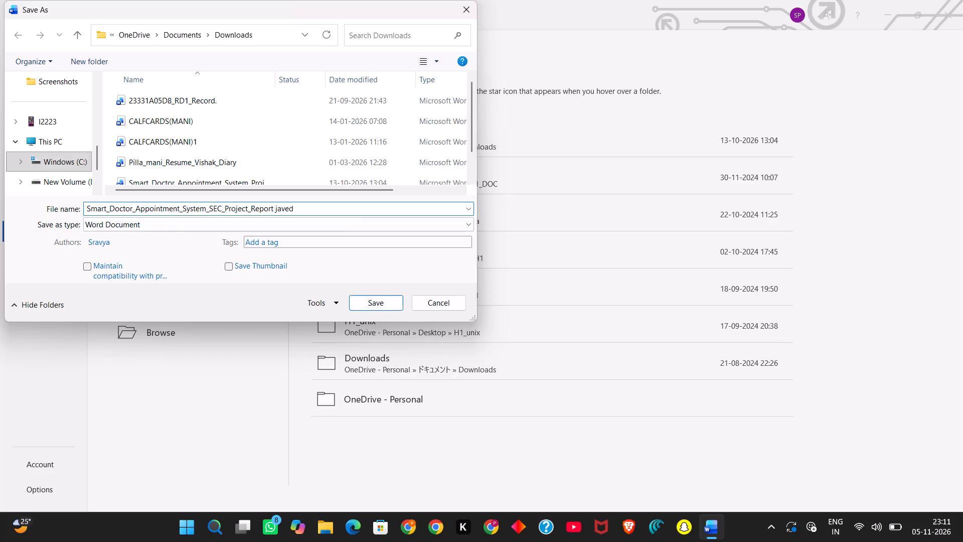
left_click(350, 223)
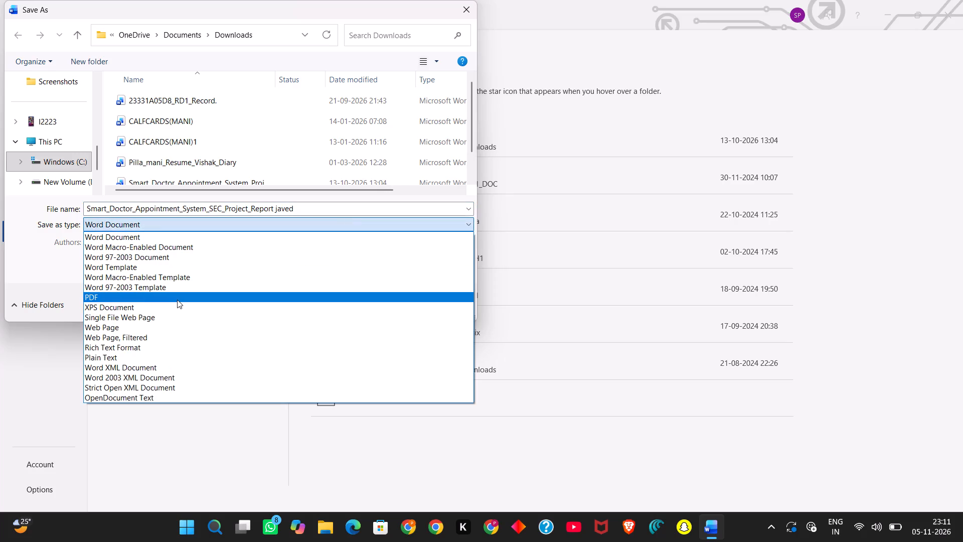
left_click(177, 300)
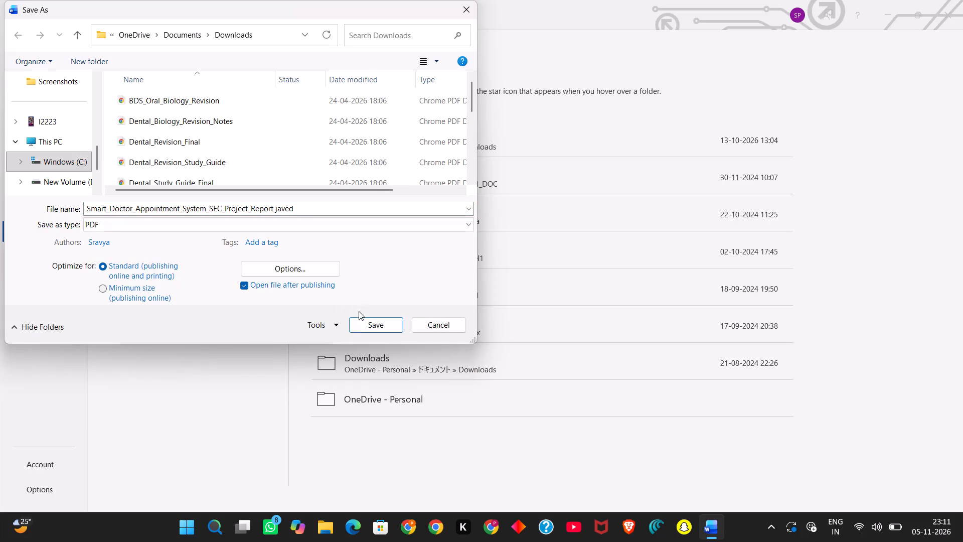
left_click(372, 324)
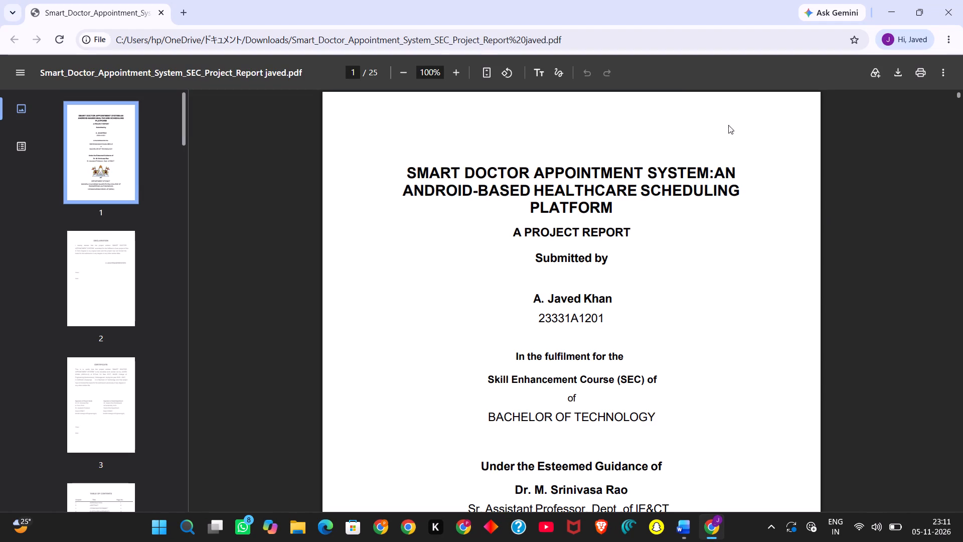
Close the exported PDF and the project report document in Word.
left_click(942, 71)
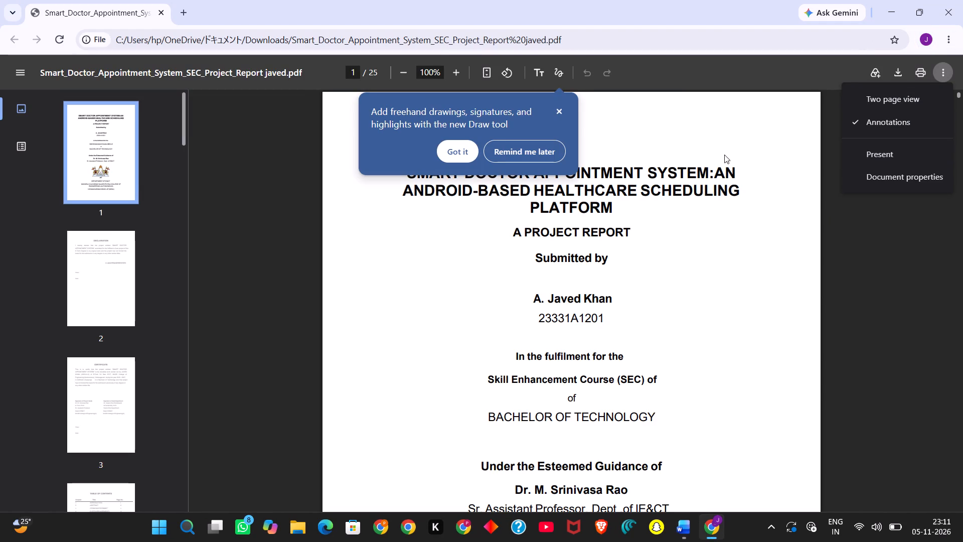
left_click(900, 73)
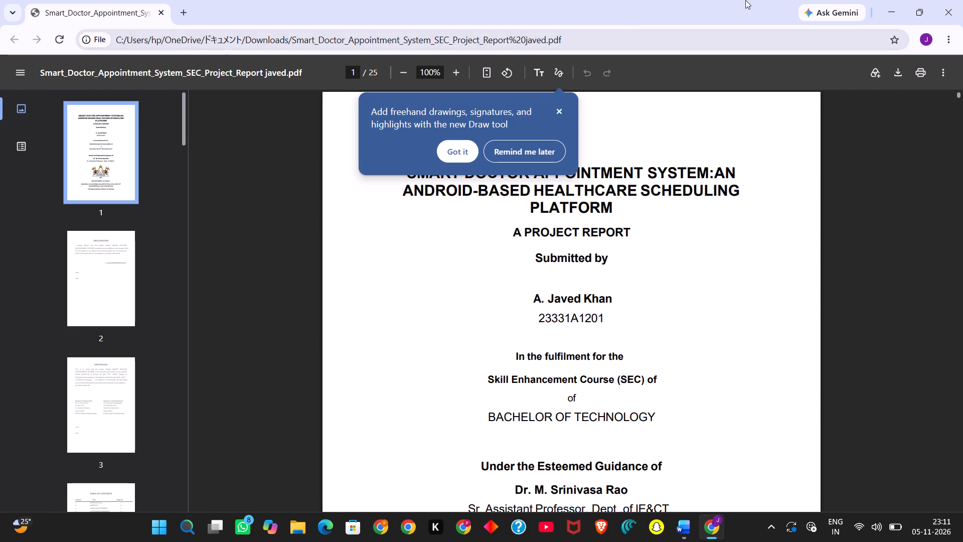
left_click(941, 0)
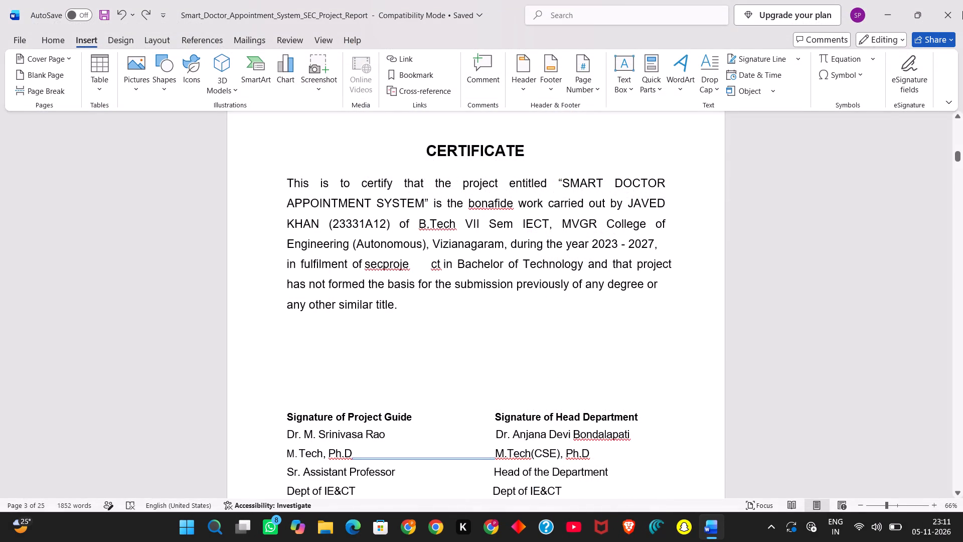
left_click(962, 10)
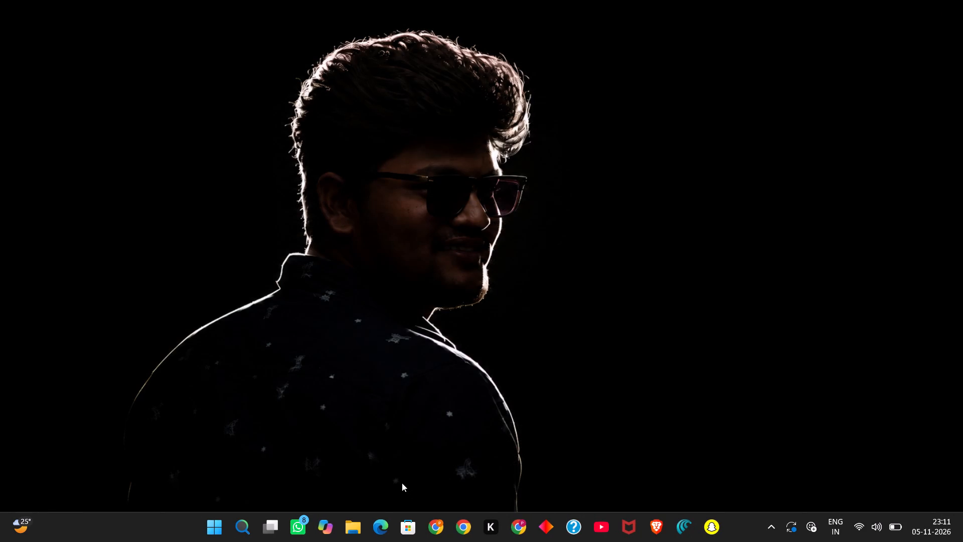
Switch to File Explorer and check the front pages of the Smart_Doctor_Appointment_System_SEC_Project_Report PDF stored on the D: drive.
double_click(358, 526)
left_click(351, 528)
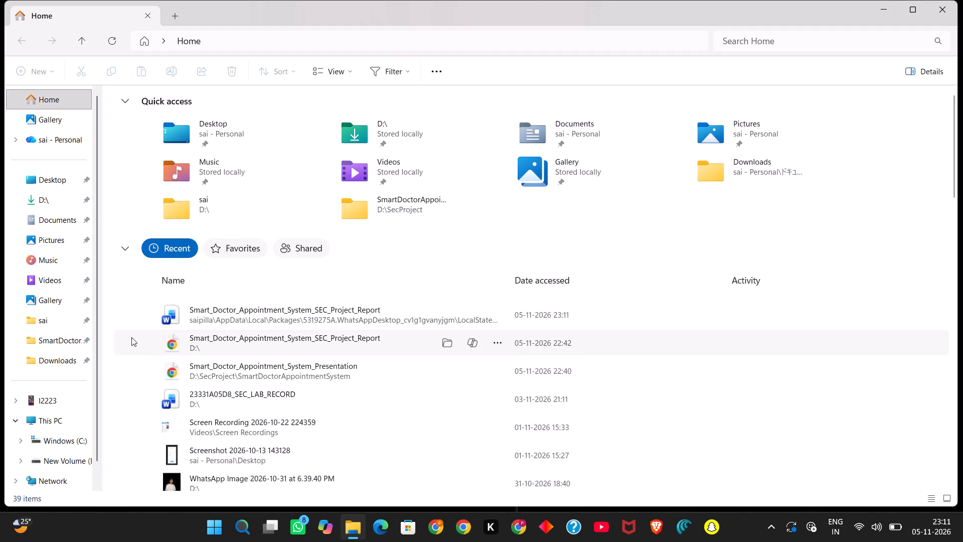
left_click(55, 219)
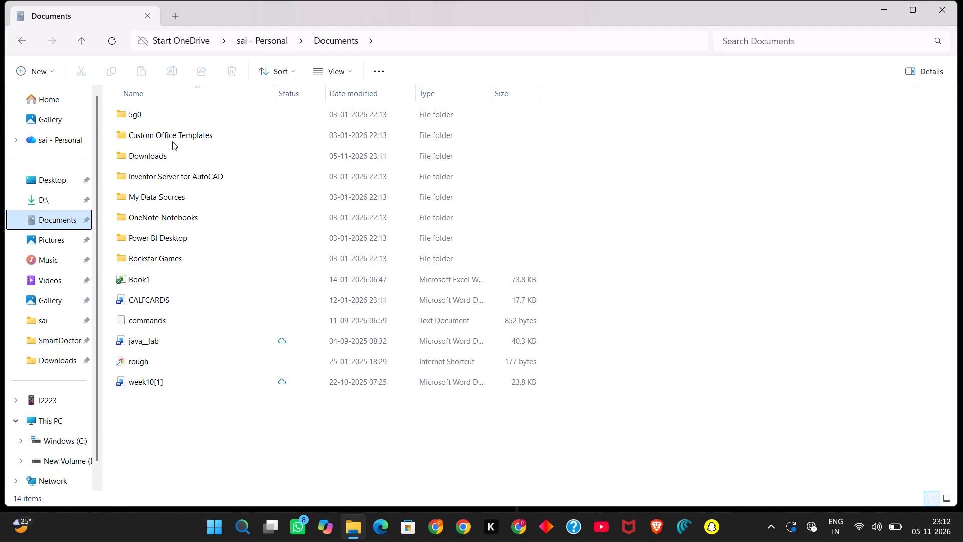
left_click(36, 201)
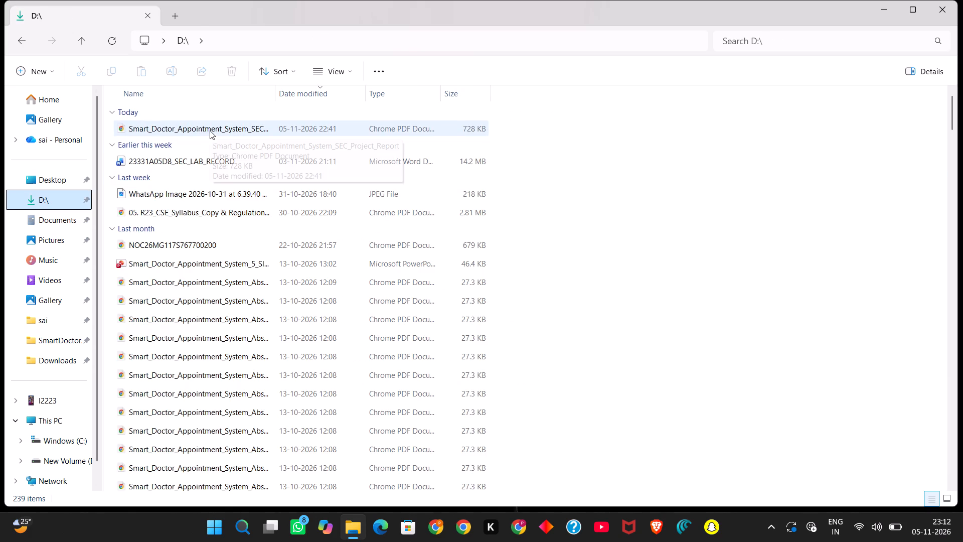
scroll(214, 163, "up", 10)
double_click(198, 125)
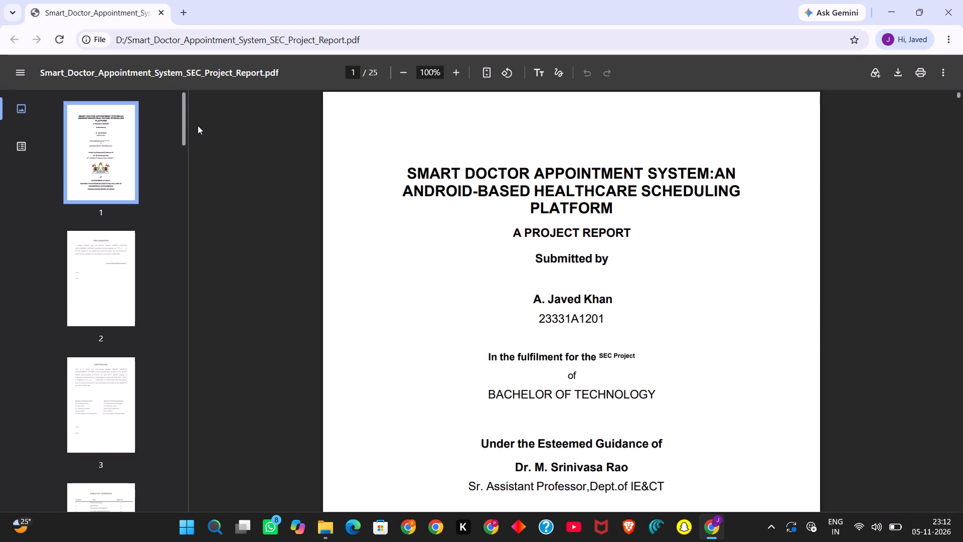
scroll(399, 261, "down", 11)
scroll(399, 261, "up", 8)
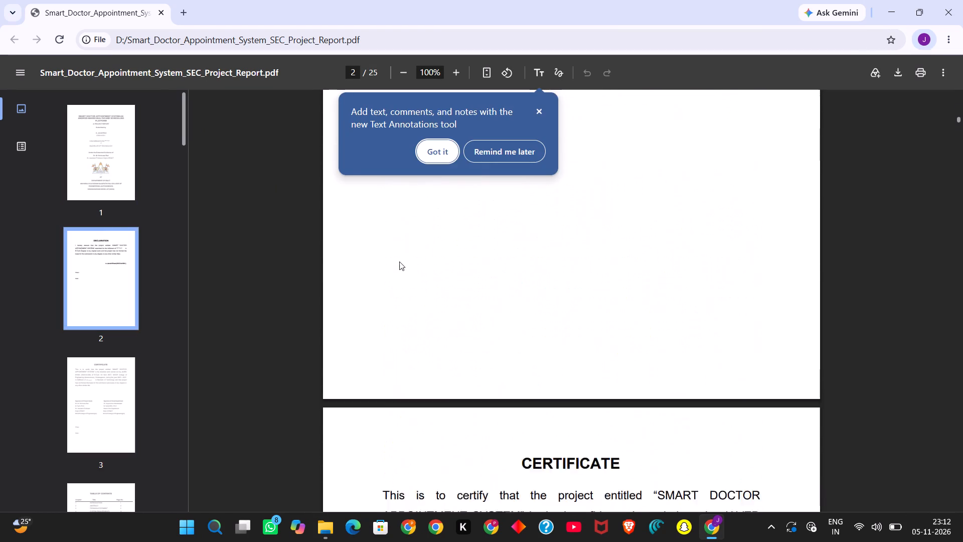
scroll(399, 261, "up", 6)
scroll(399, 261, "down", 2)
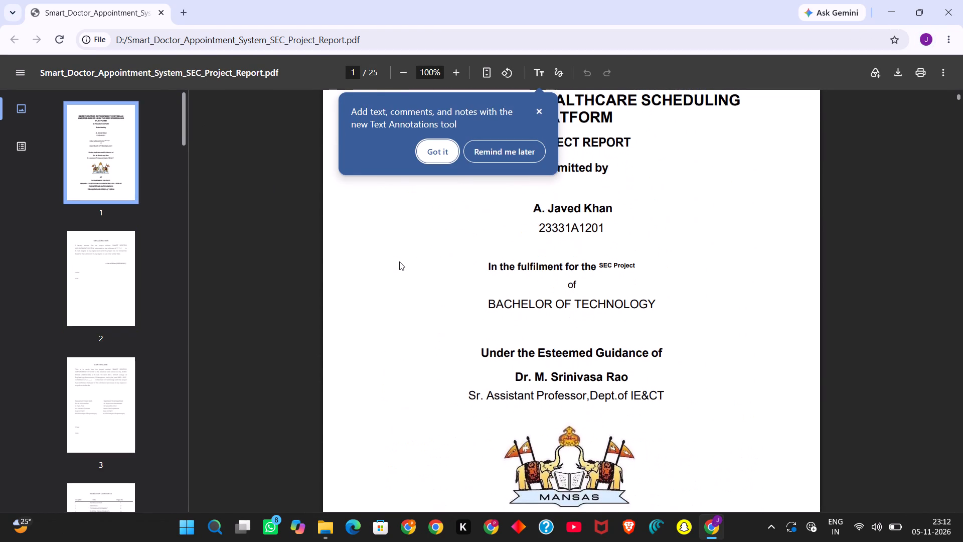
scroll(399, 261, "up", 3)
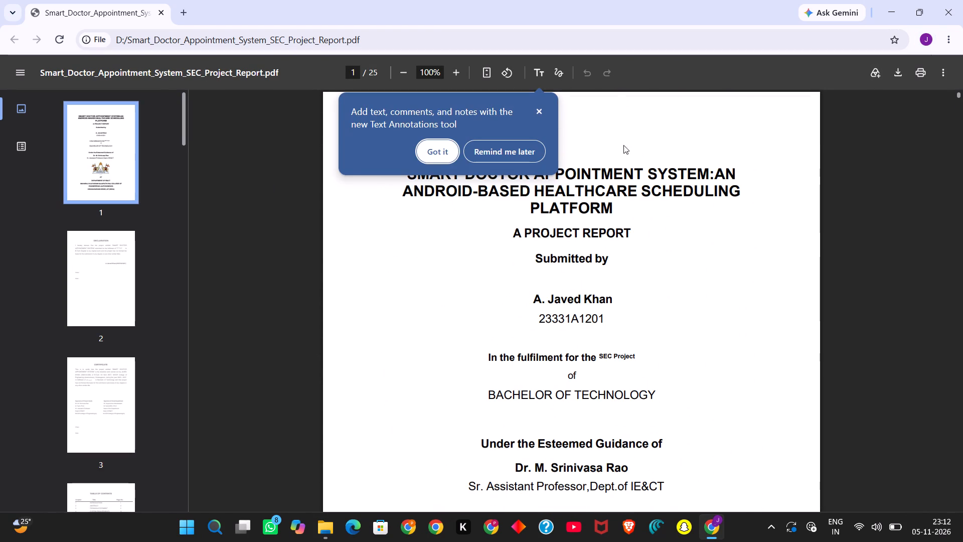
left_click(962, 2)
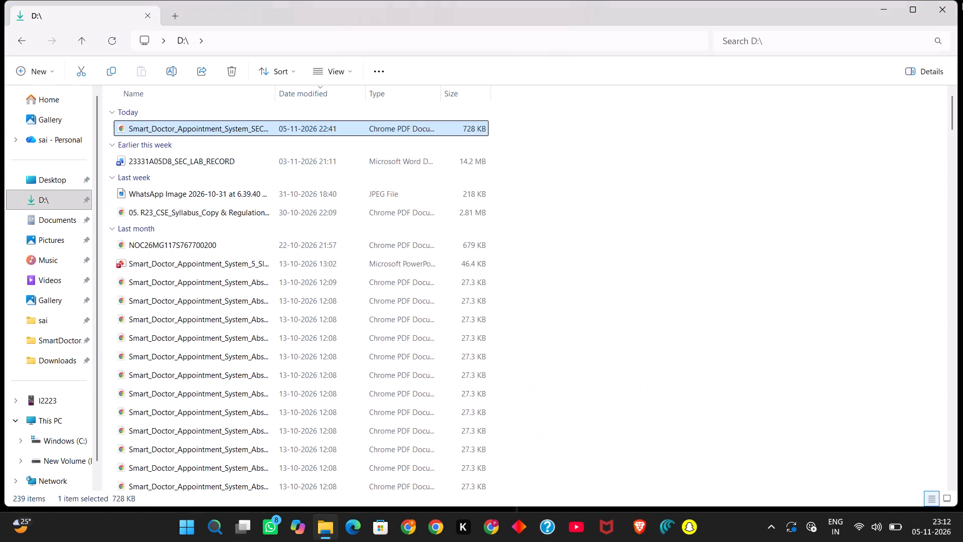
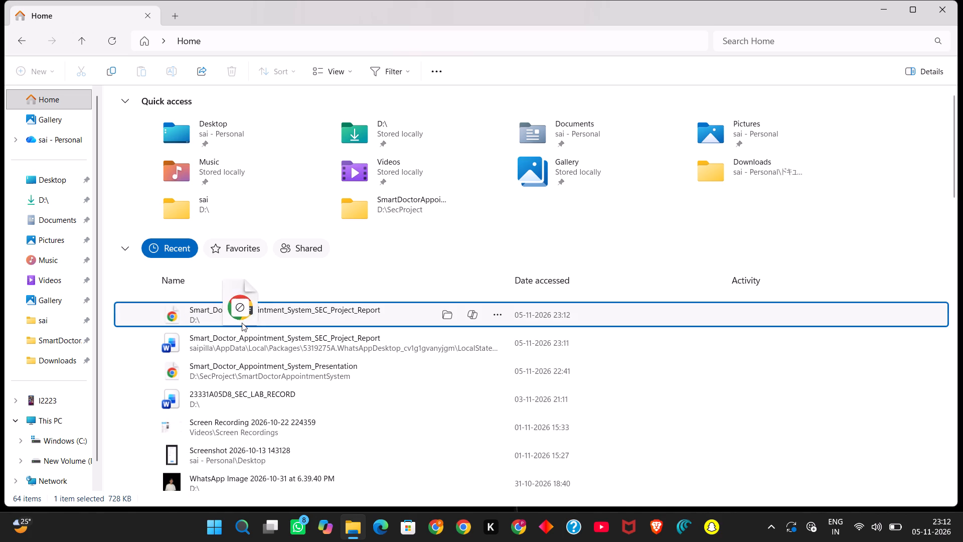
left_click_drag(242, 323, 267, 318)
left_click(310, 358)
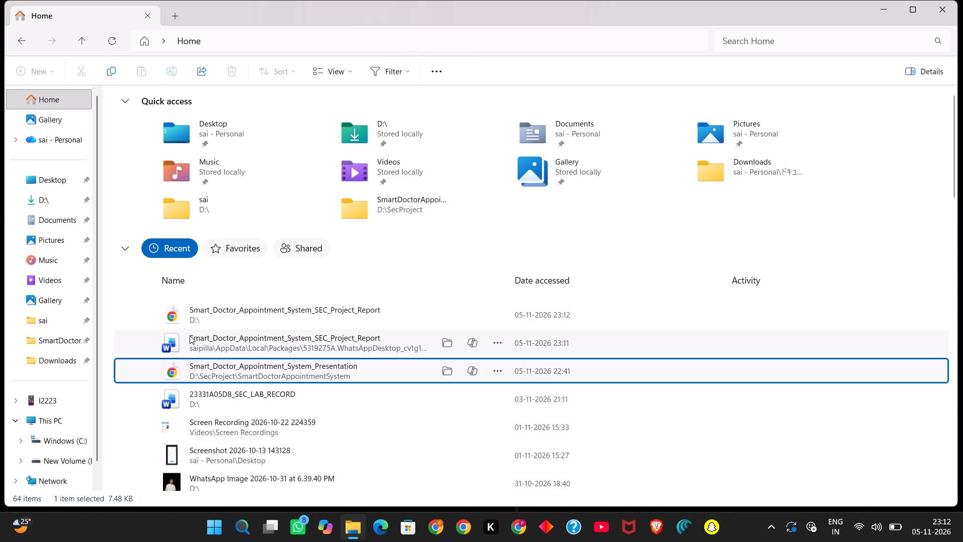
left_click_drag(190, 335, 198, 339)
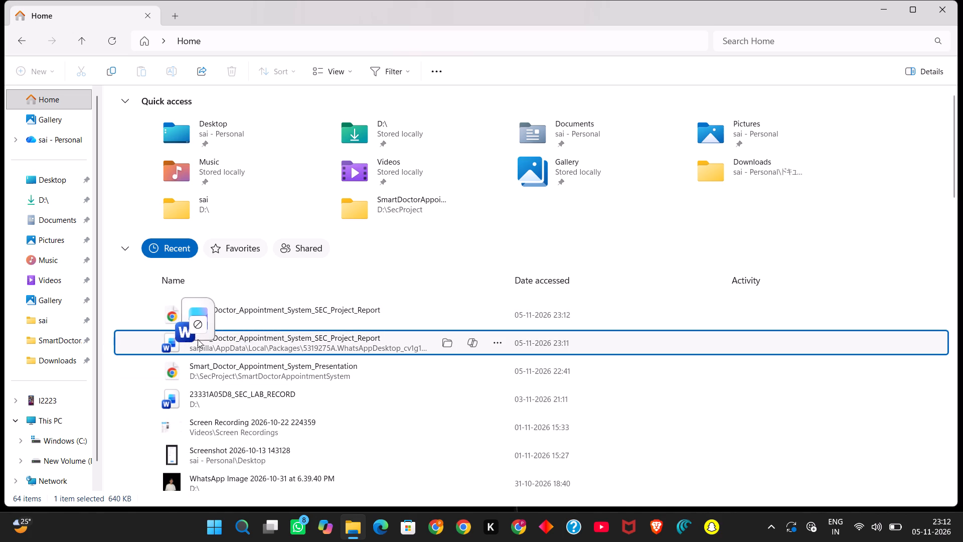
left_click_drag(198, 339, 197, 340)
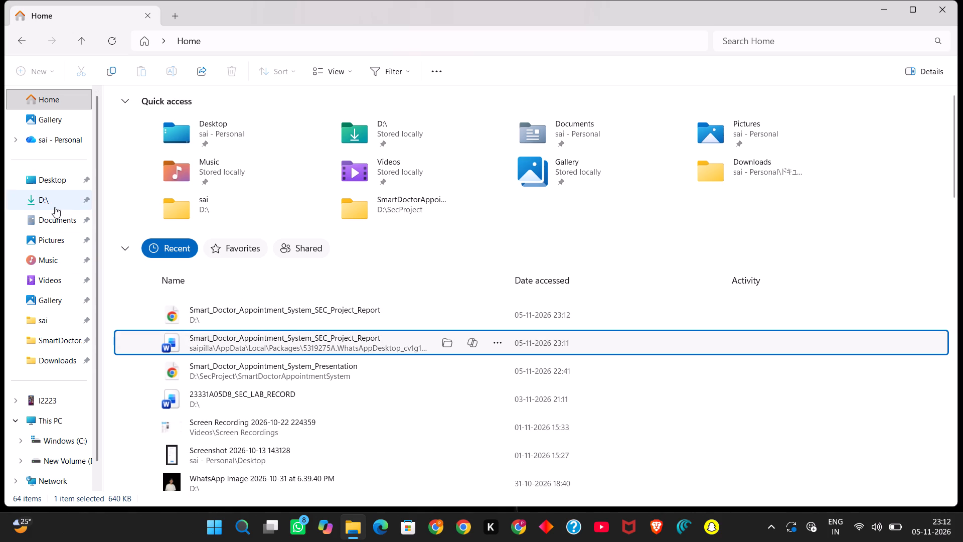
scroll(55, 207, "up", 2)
Open the exported Smart_Doctor_Appointment_System_SEC_Project_Report javed PDF from the OneDrive Downloads folder.
left_click(57, 359)
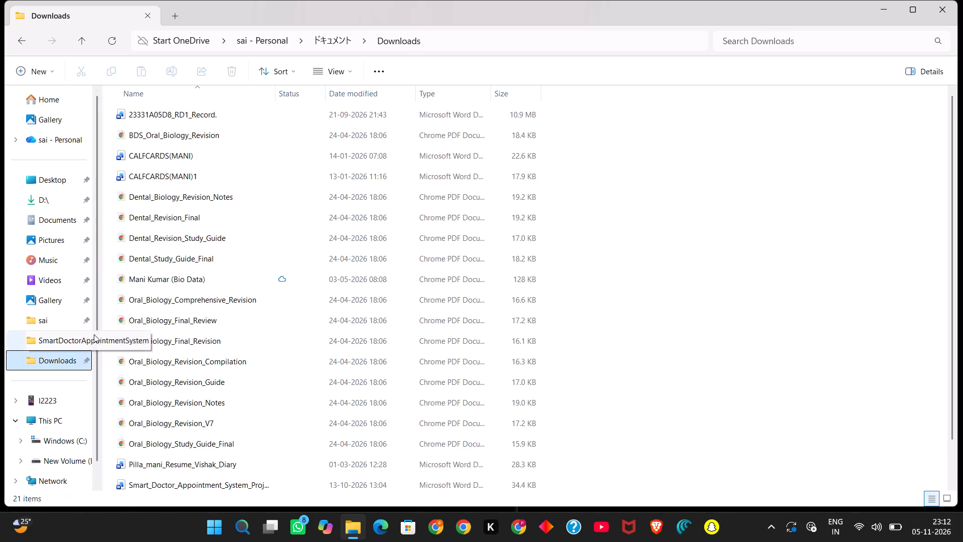
scroll(214, 323, "down", 3)
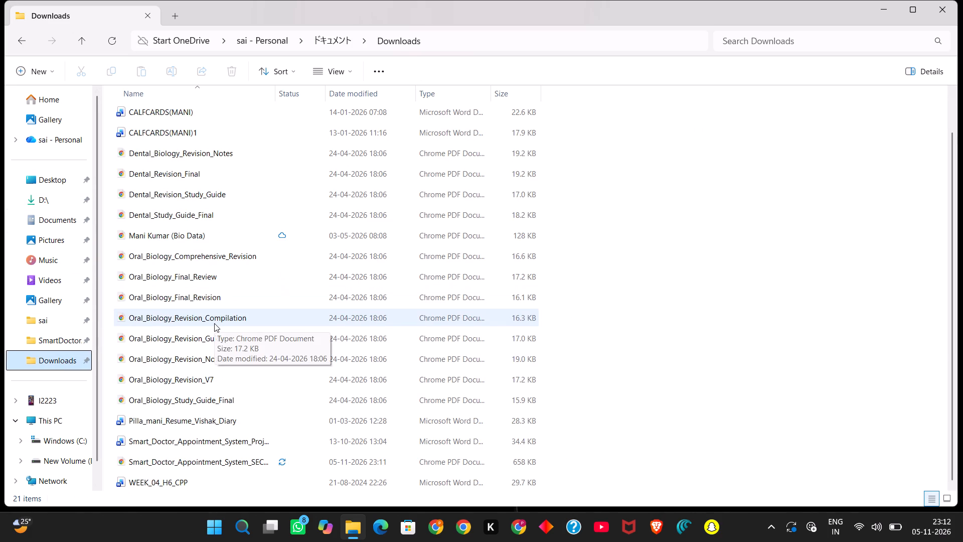
double_click(241, 462)
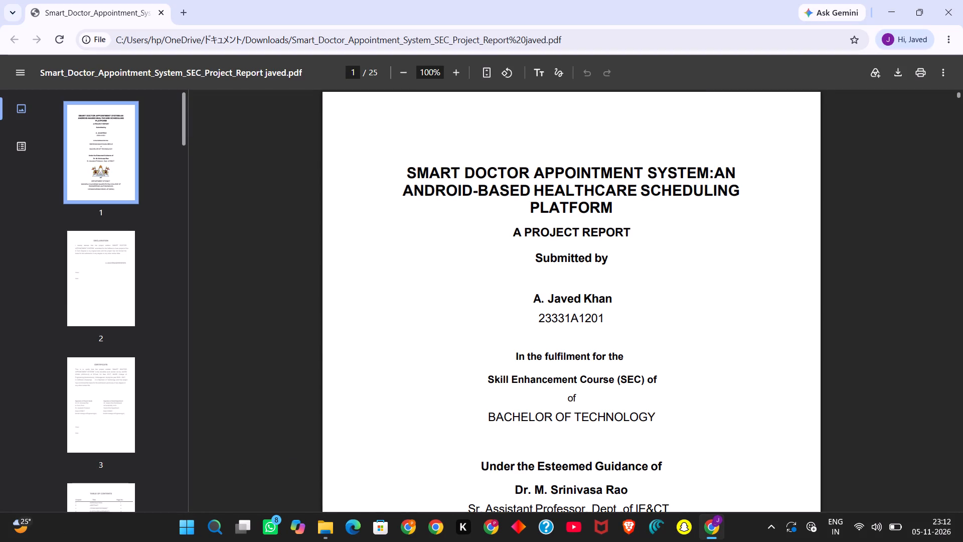
Examine the PDF's front pages, checking the title page, declaration, certificate and table of contents.
scroll(552, 425, "down", 5)
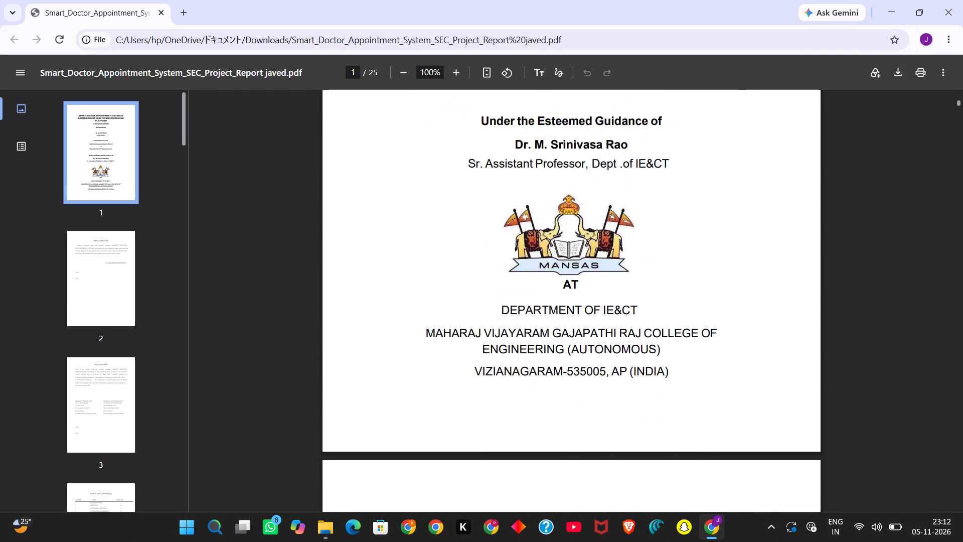
scroll(552, 425, "down", 3)
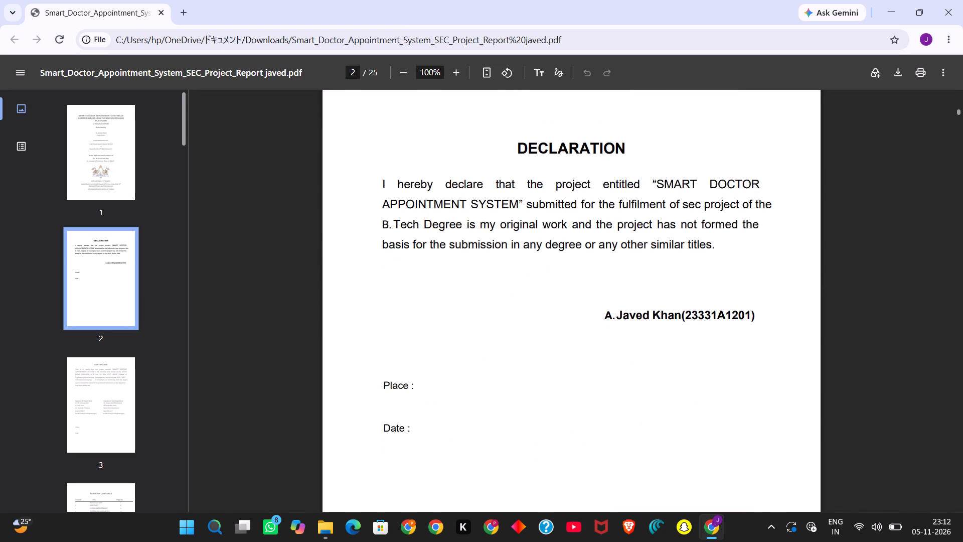
scroll(552, 425, "down", 5)
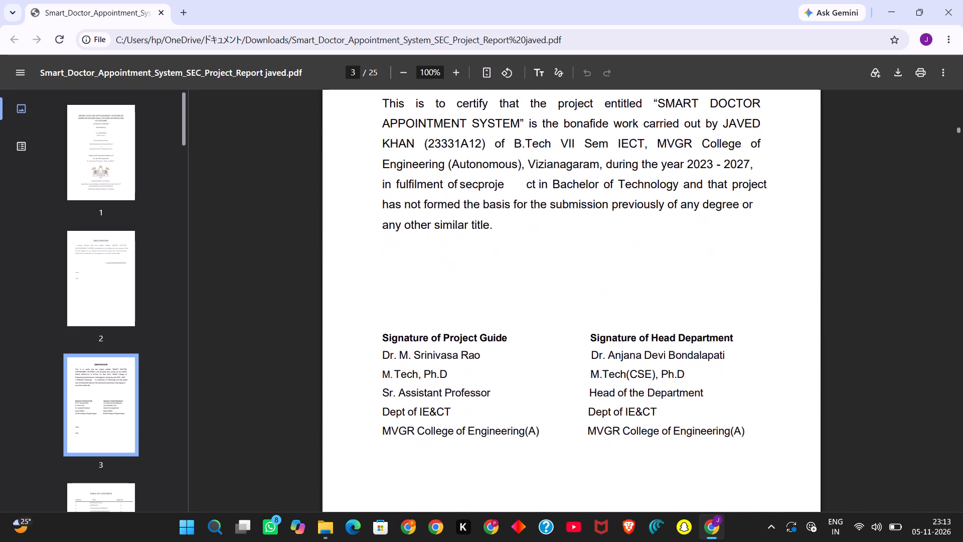
scroll(552, 425, "down", 5)
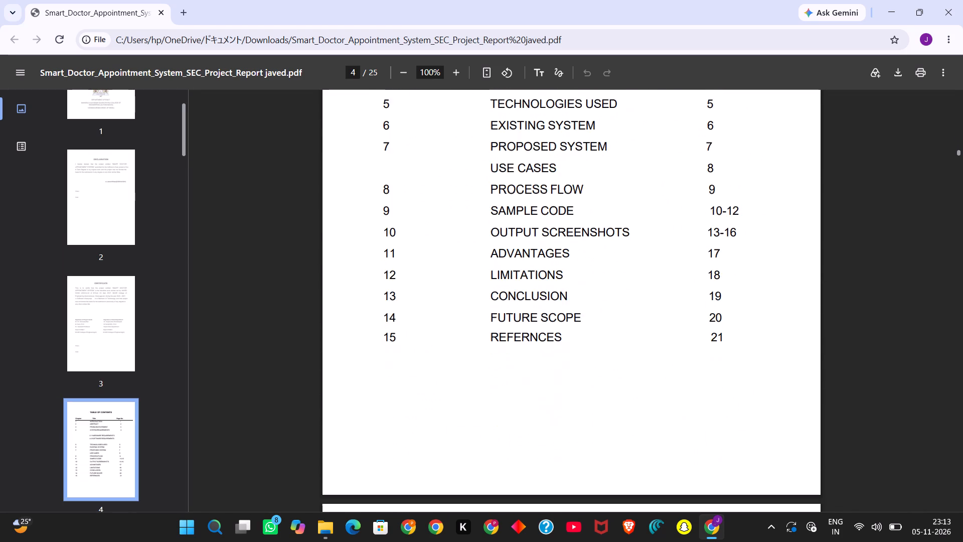
scroll(552, 425, "down", 4)
scroll(552, 425, "up", 1)
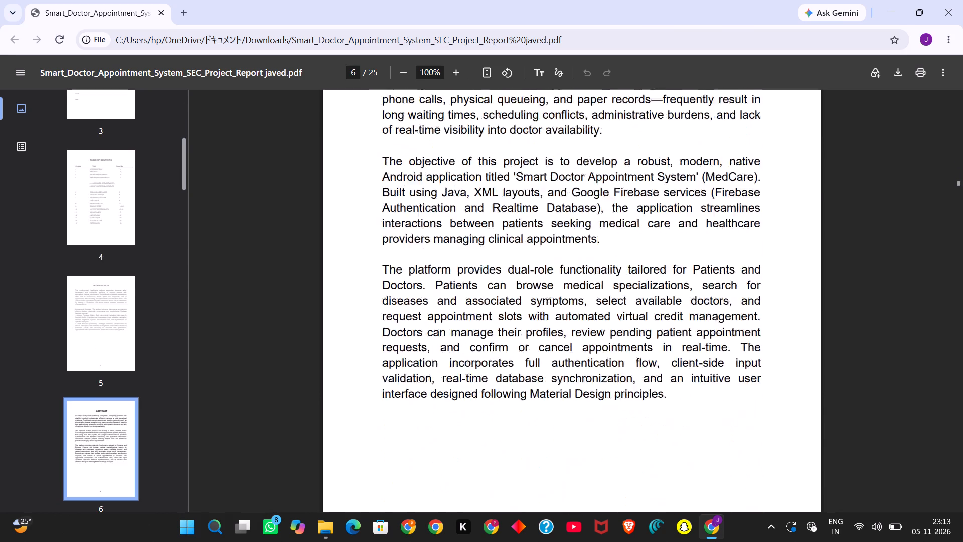
scroll(552, 425, "up", 4)
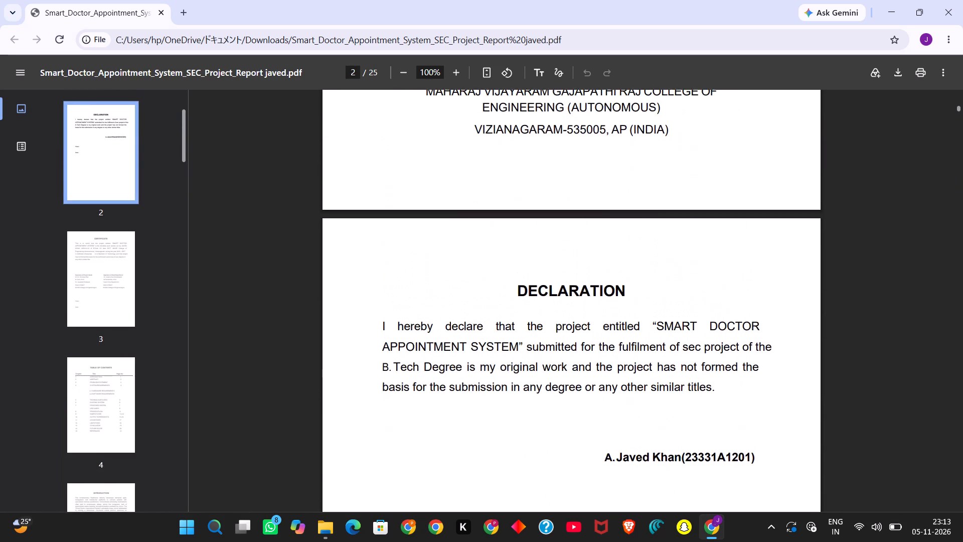
scroll(552, 425, "up", 1)
scroll(552, 425, "down", 2)
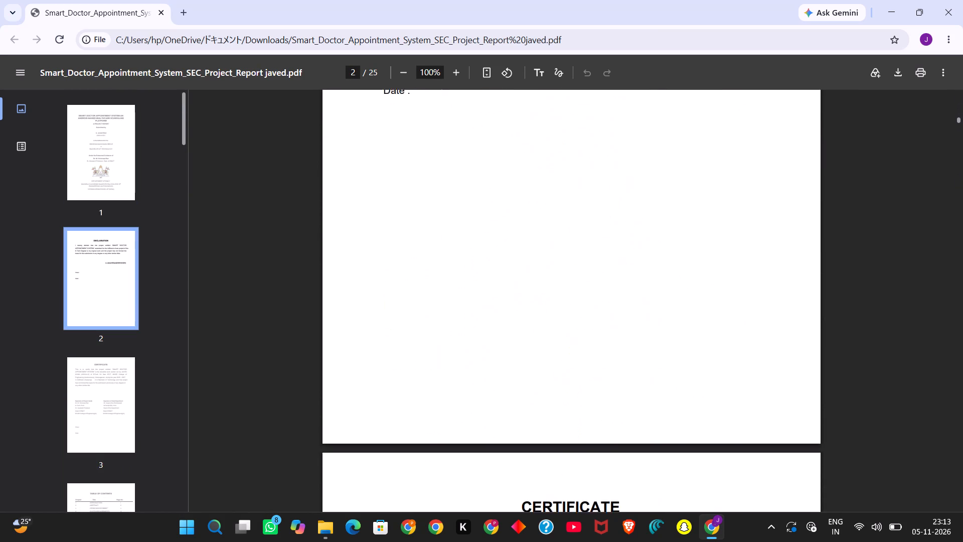
scroll(552, 425, "down", 3)
scroll(552, 425, "up", 1)
scroll(552, 425, "down", 1)
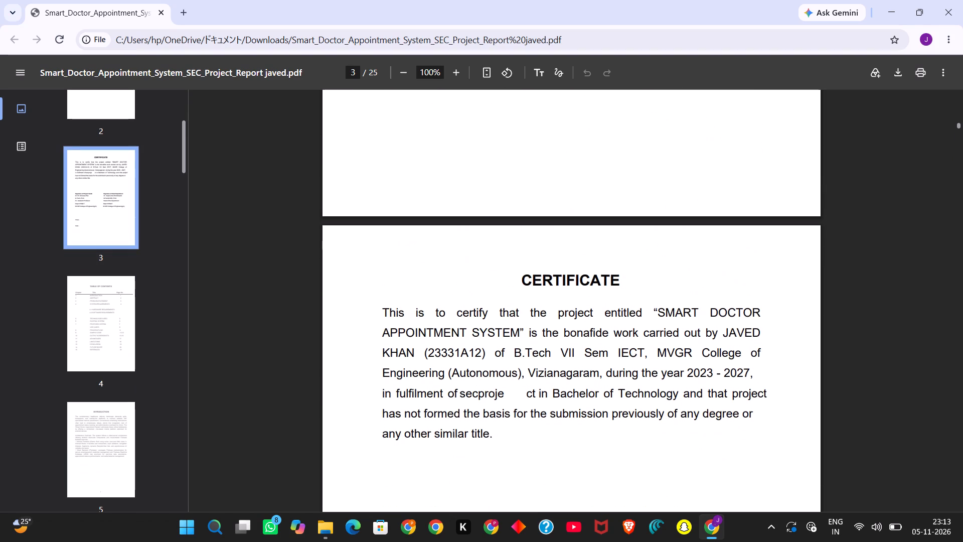
scroll(552, 425, "down", 4)
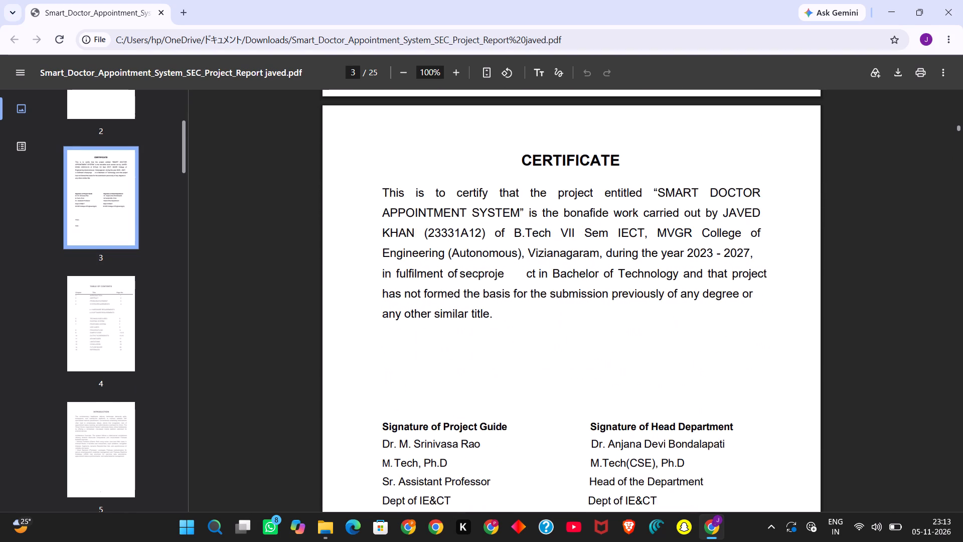
Skim the remaining report pages through to the end of the PDF and return to the title page.
scroll(552, 425, "down", 16)
scroll(552, 425, "down", 8)
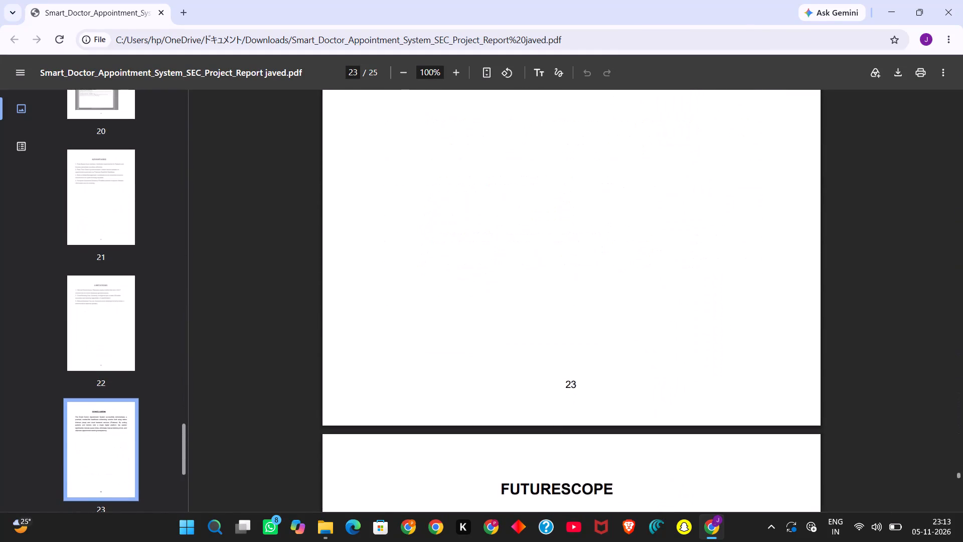
scroll(552, 425, "down", 8)
scroll(552, 425, "up", 17)
scroll(552, 425, "up", 4)
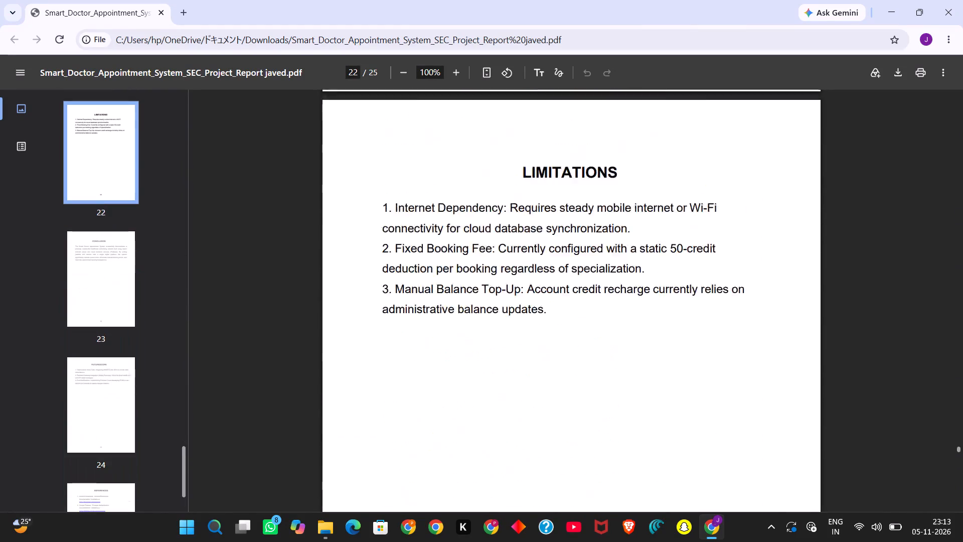
scroll(552, 425, "up", 6)
scroll(552, 425, "up", 18)
scroll(552, 425, "up", 8)
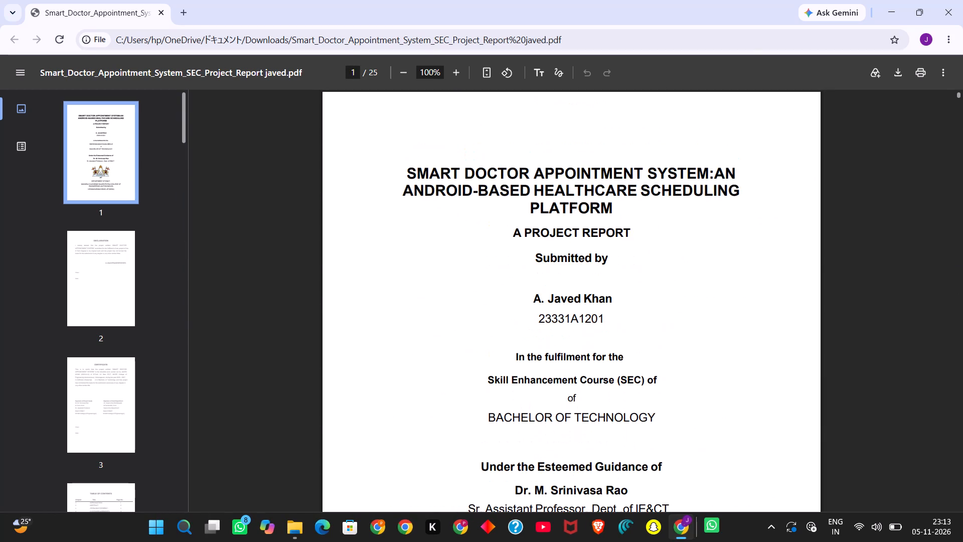
scroll(552, 425, "up", 6)
Download a copy of the PDF to the Desktop, keeping the name "Smart_Doctor_Appointment_System_SEC_Project_Report javed".
left_click(897, 78)
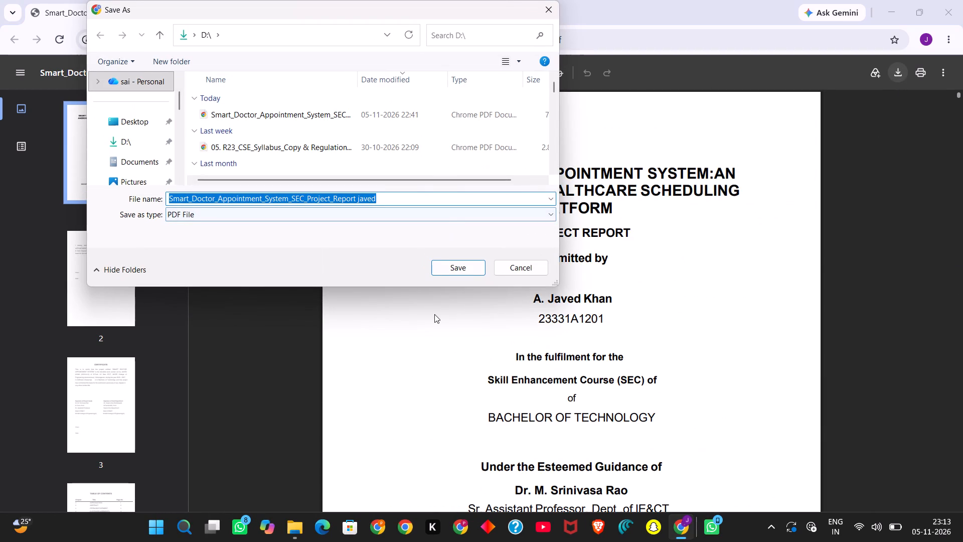
left_click(117, 115)
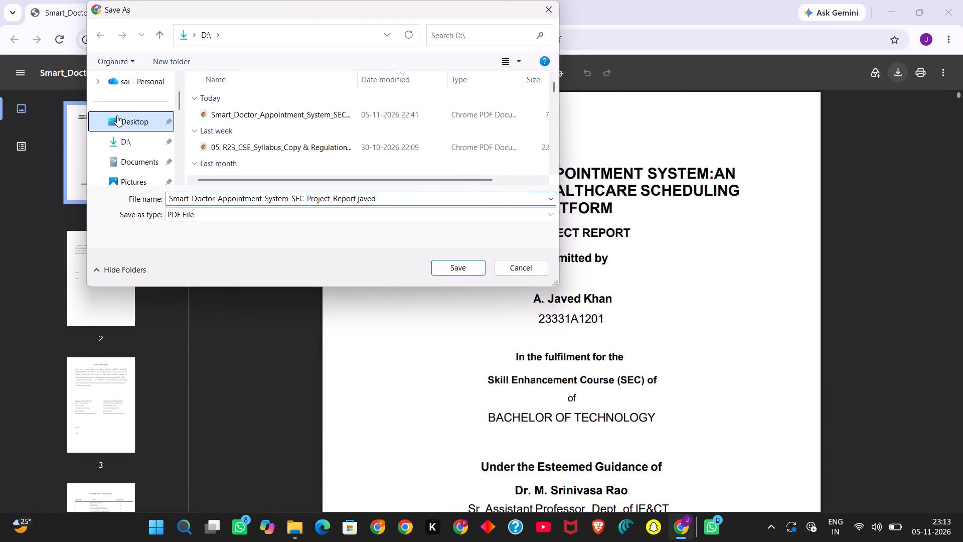
left_click(459, 268)
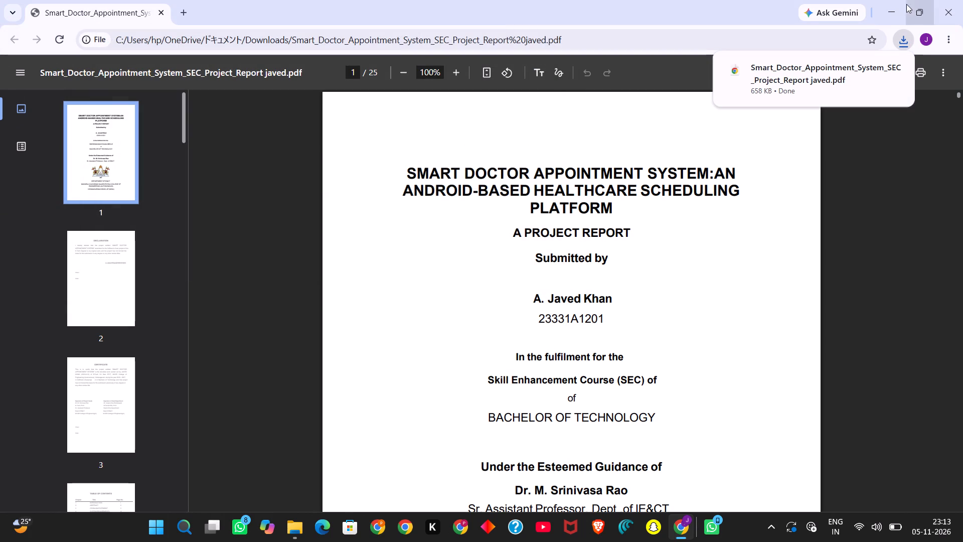
Minimize the PDF viewer and File Explorer windows to reach the desktop.
left_click(891, 13)
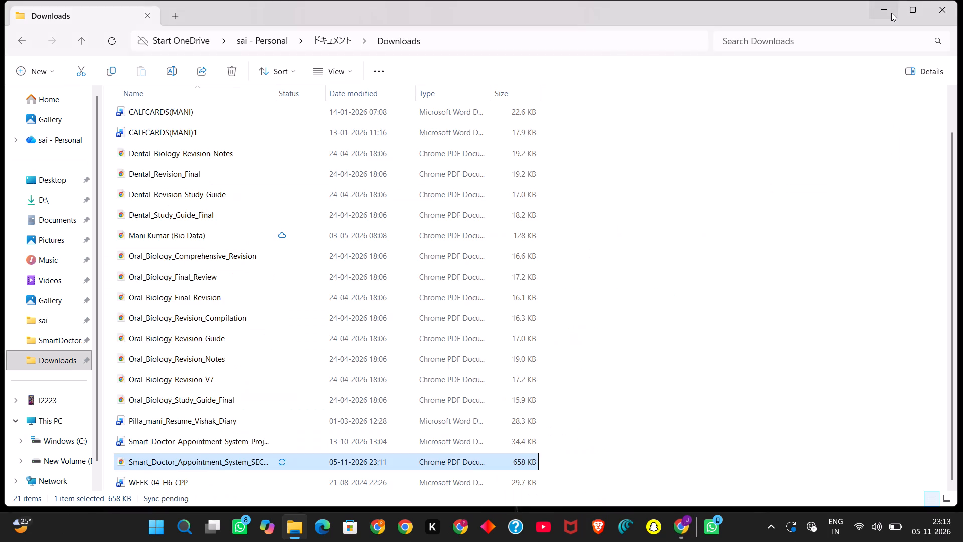
left_click(891, 13)
left_click(891, 13)
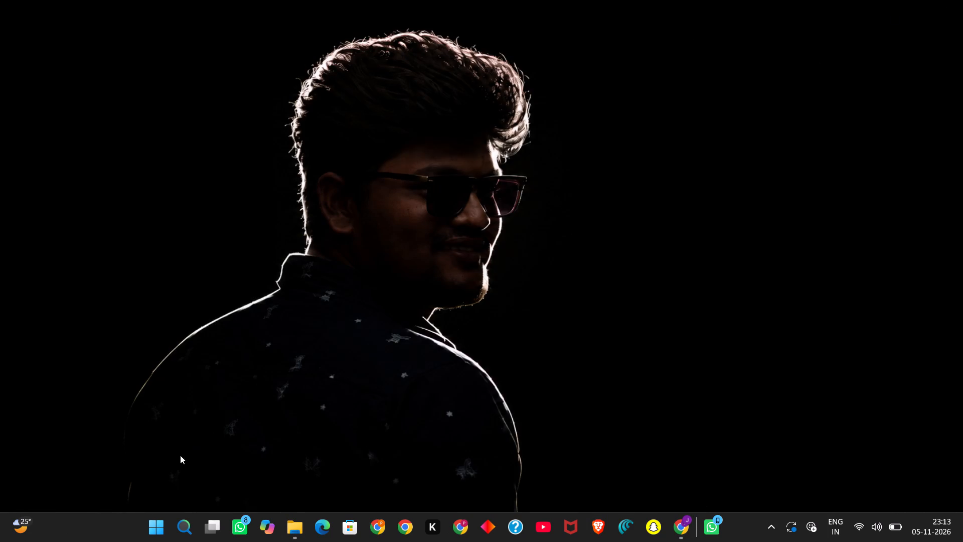
Open the computer's power options.
left_click(157, 522)
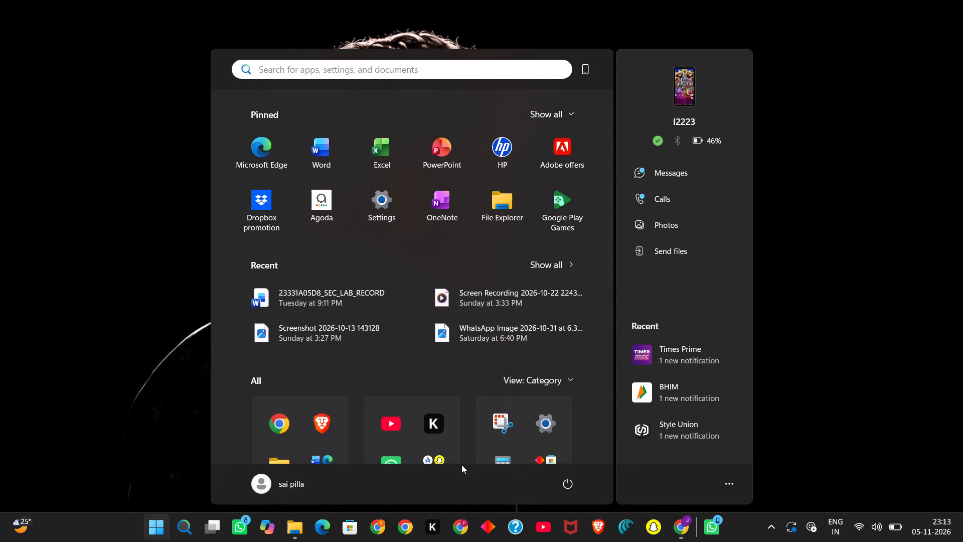
left_click(571, 480)
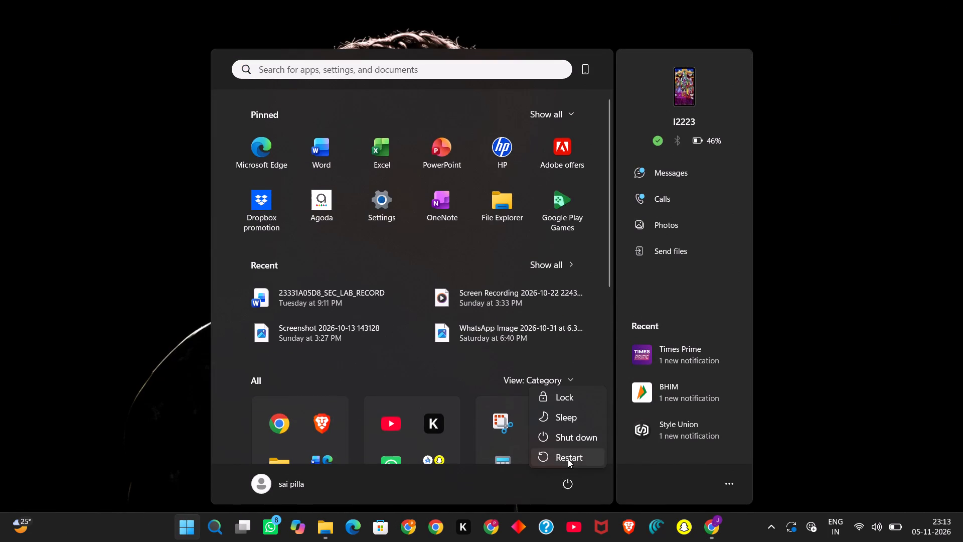